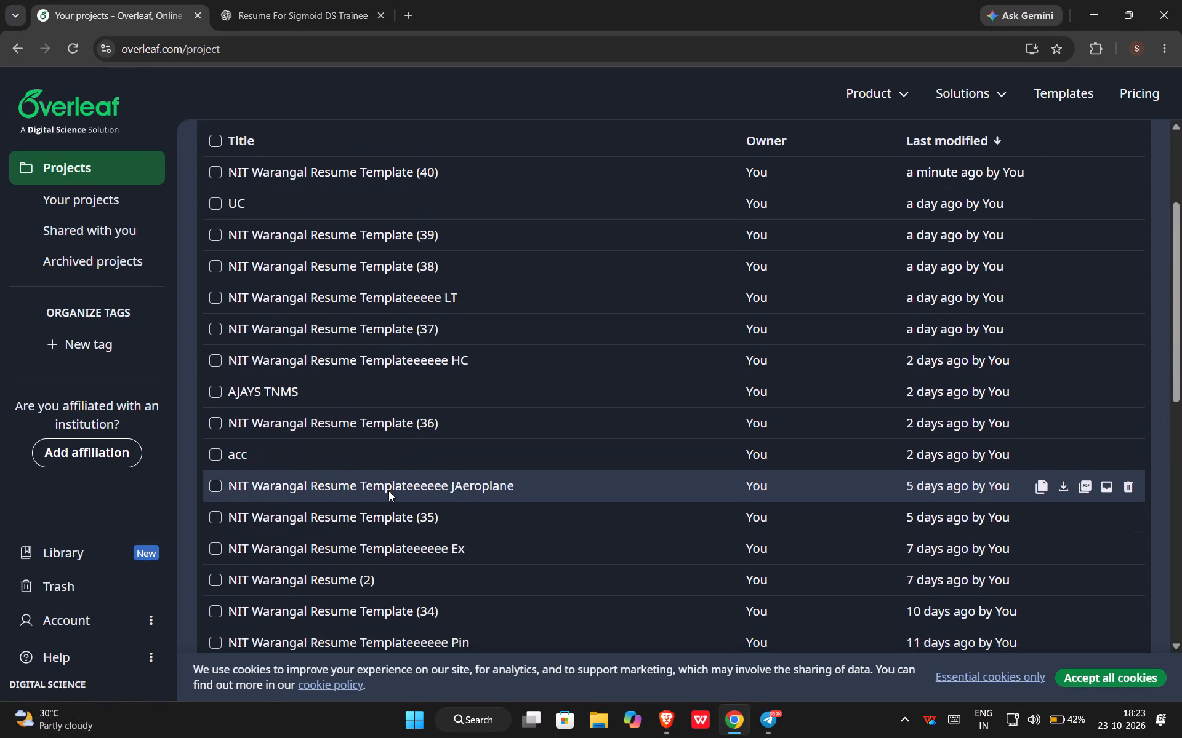
Open the project "NIT Warangal Resume Templateeeeee Ex" from the project list.
{"action": "left_click", "coordinate": [435, 555]}
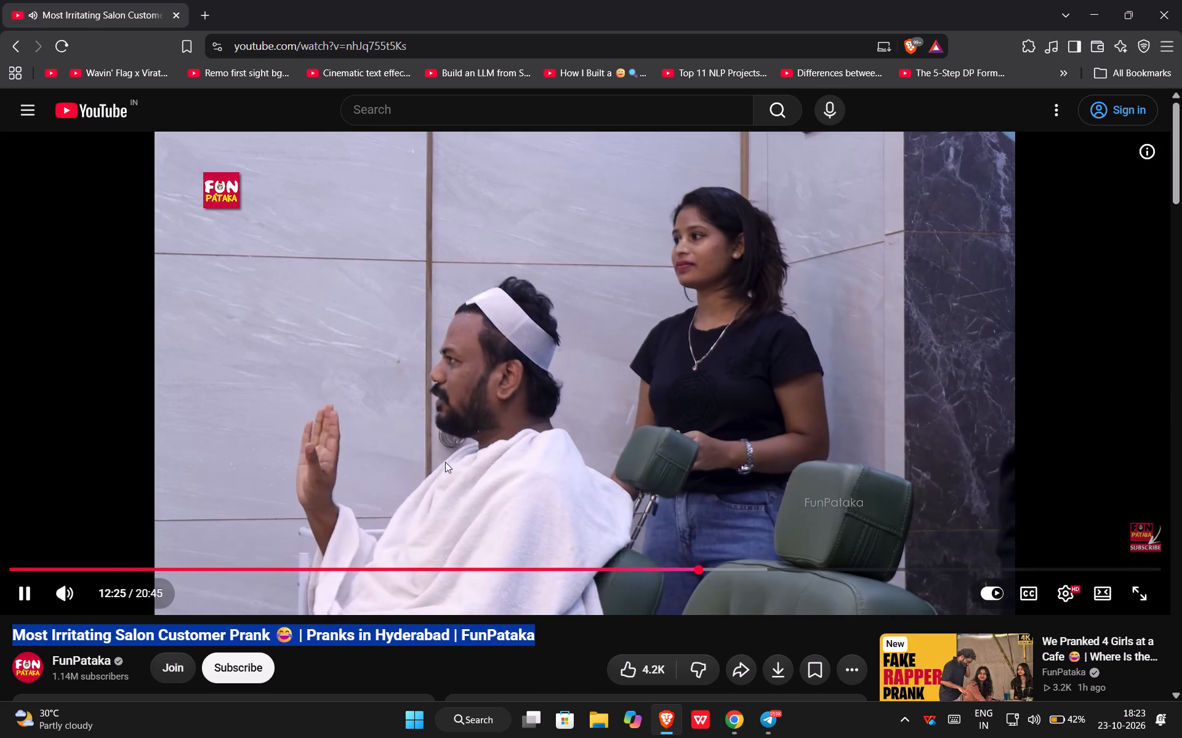
Switch to Brave and skip ahead through the FunPataka salon prank video.
{"action": "scroll", "coordinate": [493, 597], "scroll_direction": "up", "scroll_amount": 1}
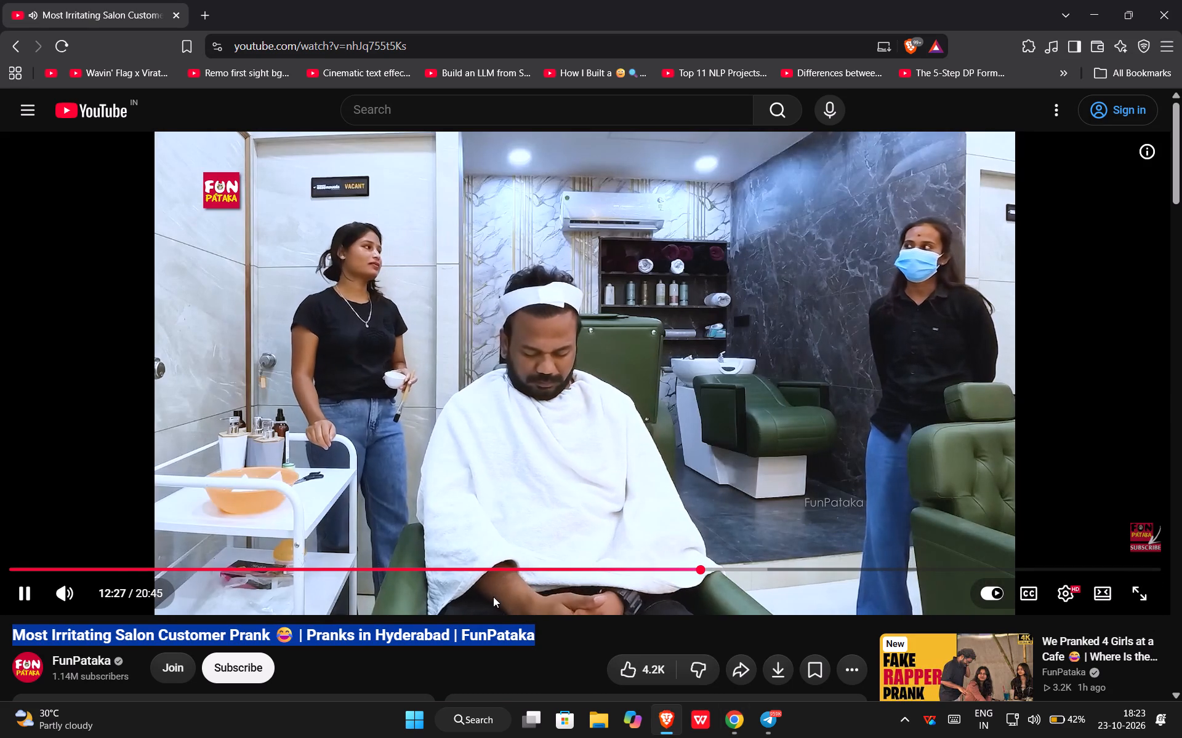
{"action": "scroll", "coordinate": [493, 597], "scroll_direction": "up", "scroll_amount": 2}
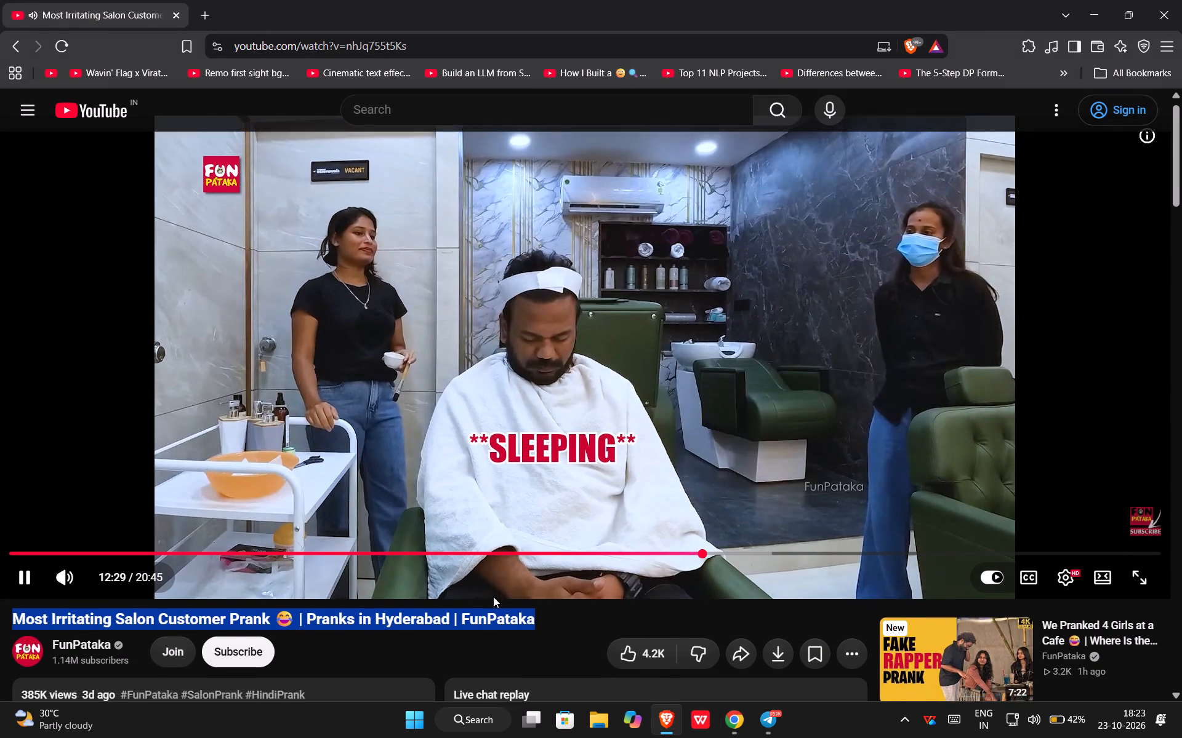
{"action": "scroll", "coordinate": [493, 597], "scroll_direction": "up", "scroll_amount": 1}
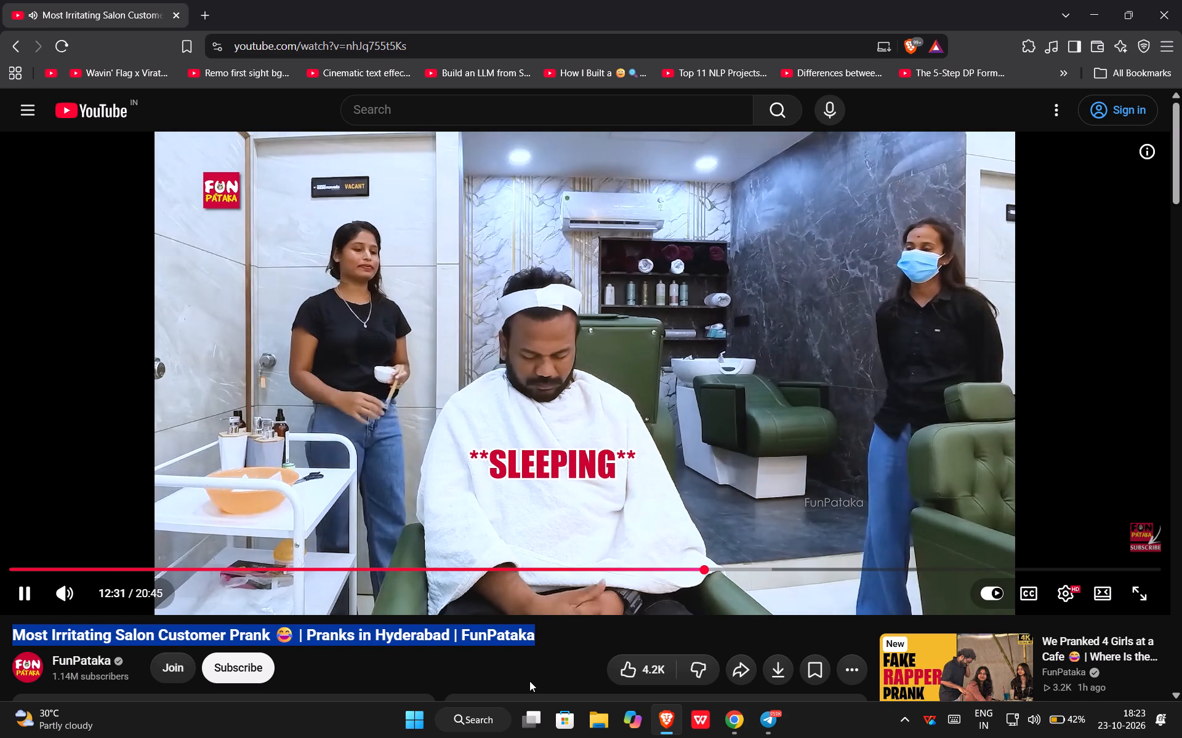
{"action": "key", "text": "Right"}
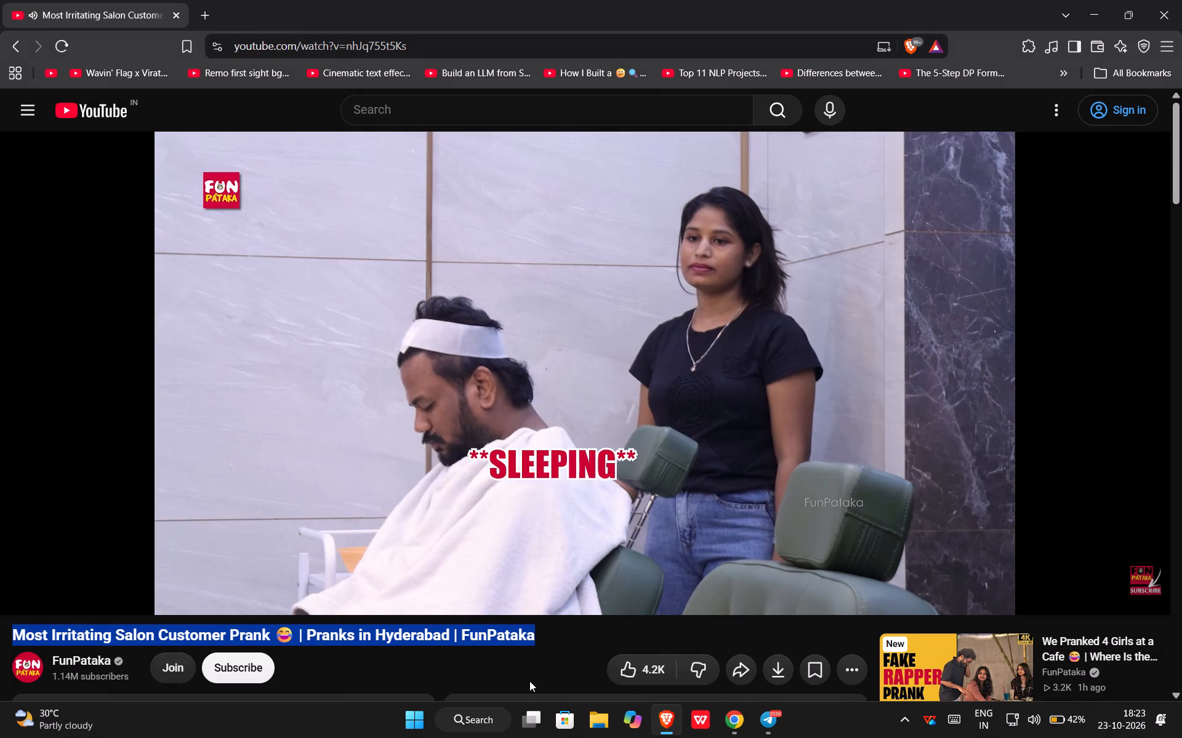
{"action": "key", "text": "Right"}
{"action": "key", "text": "Right"}
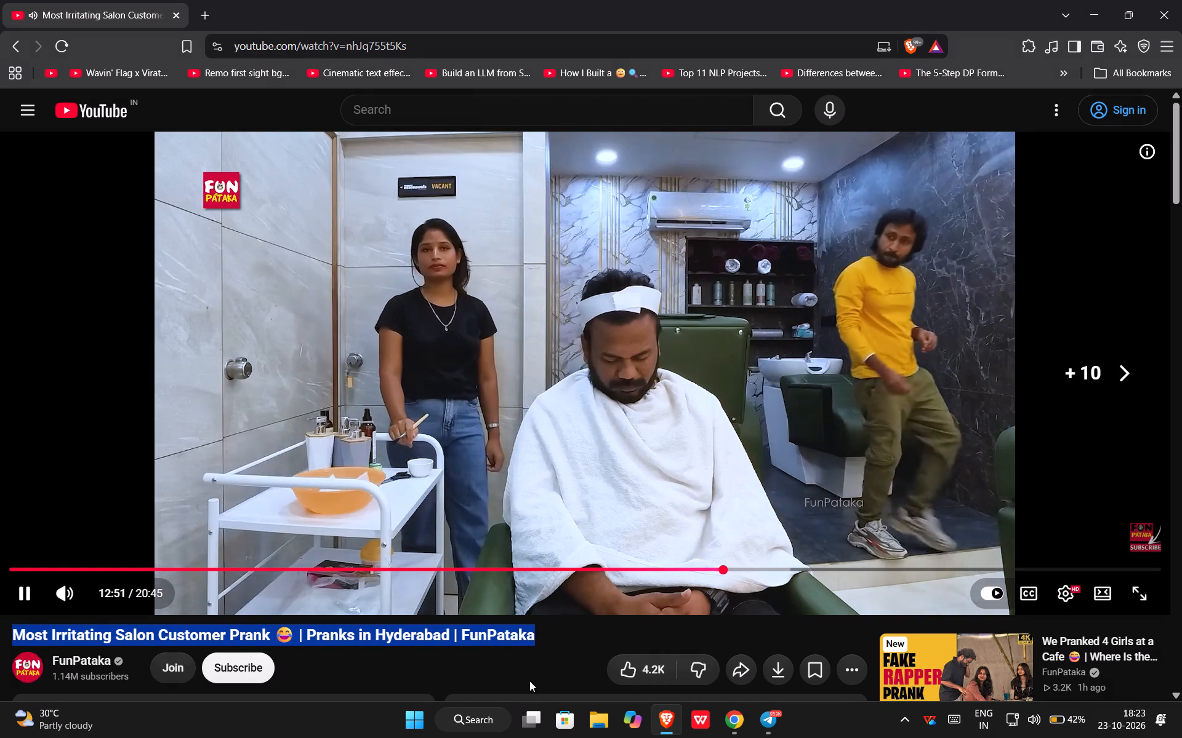
{"action": "key", "text": "Right"}
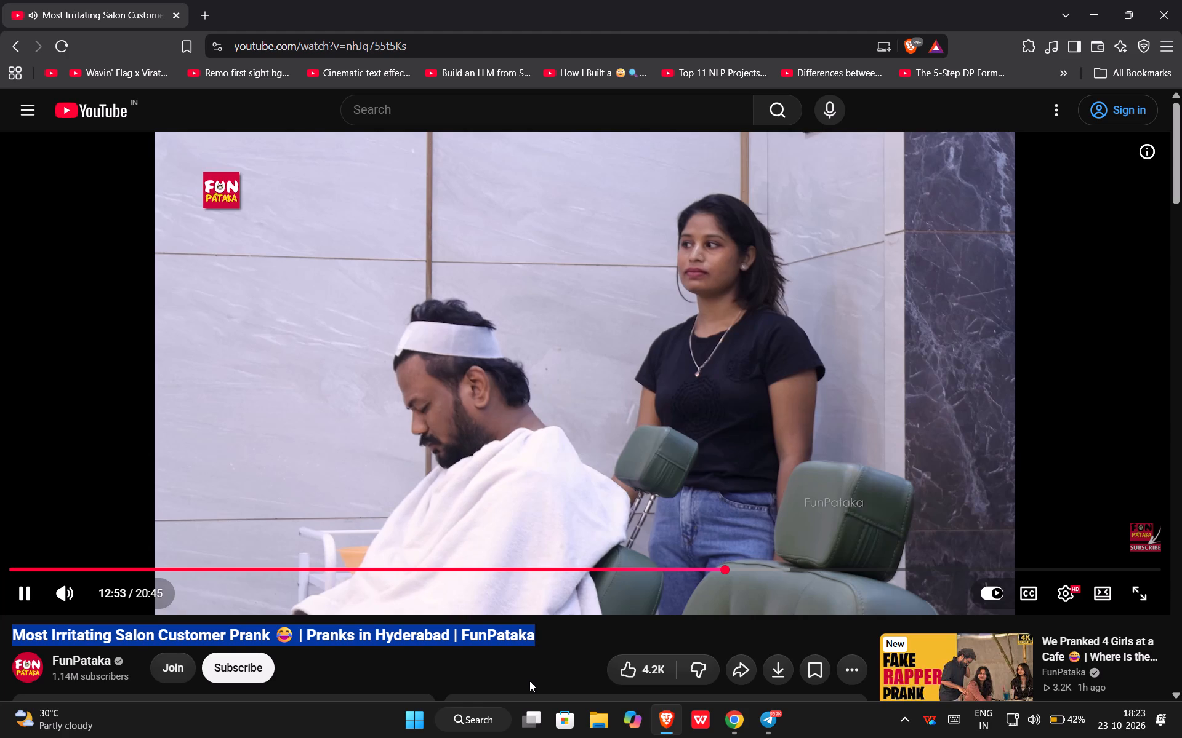
{"action": "key", "text": "Right"}
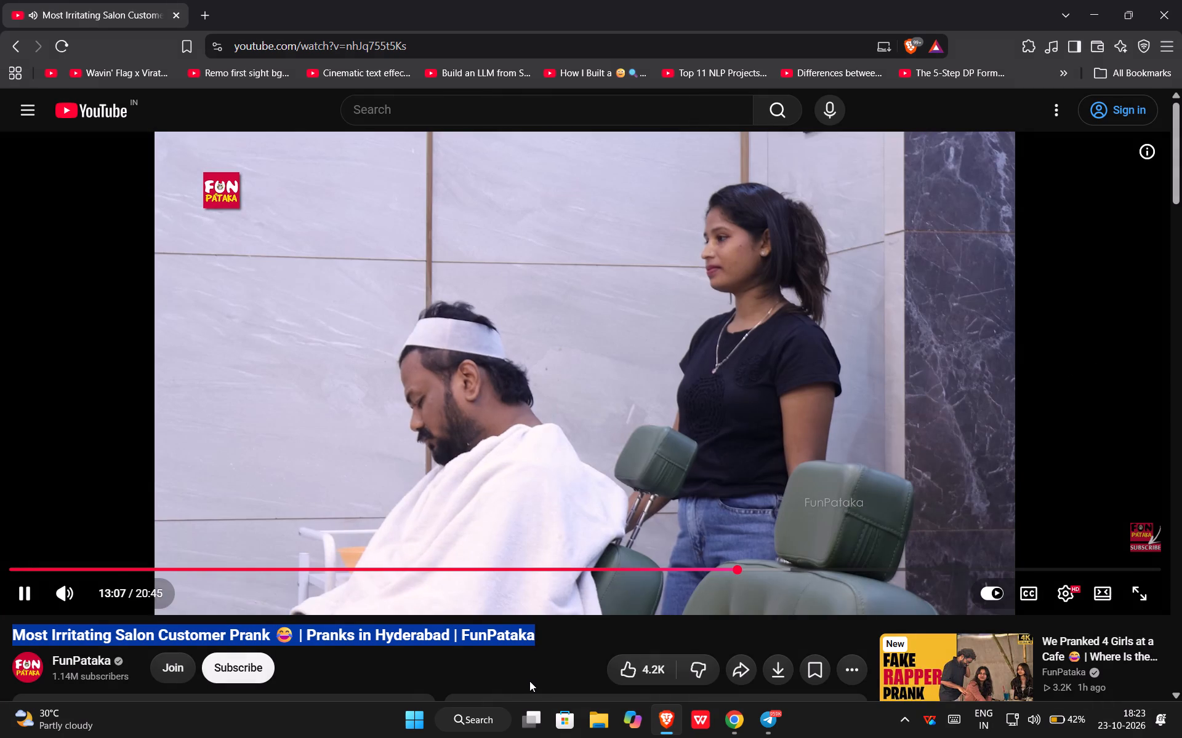
{"action": "key", "text": "Right"}
{"action": "key", "text": "Right"}
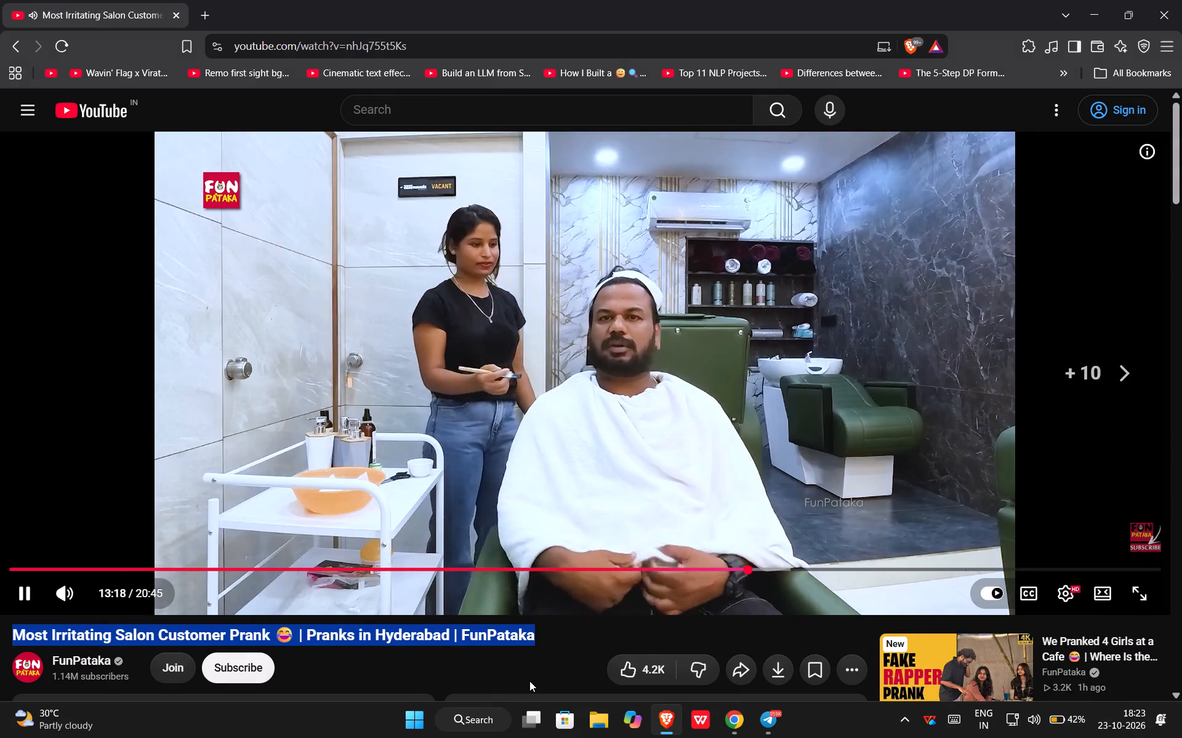
{"action": "key", "text": "Left"}
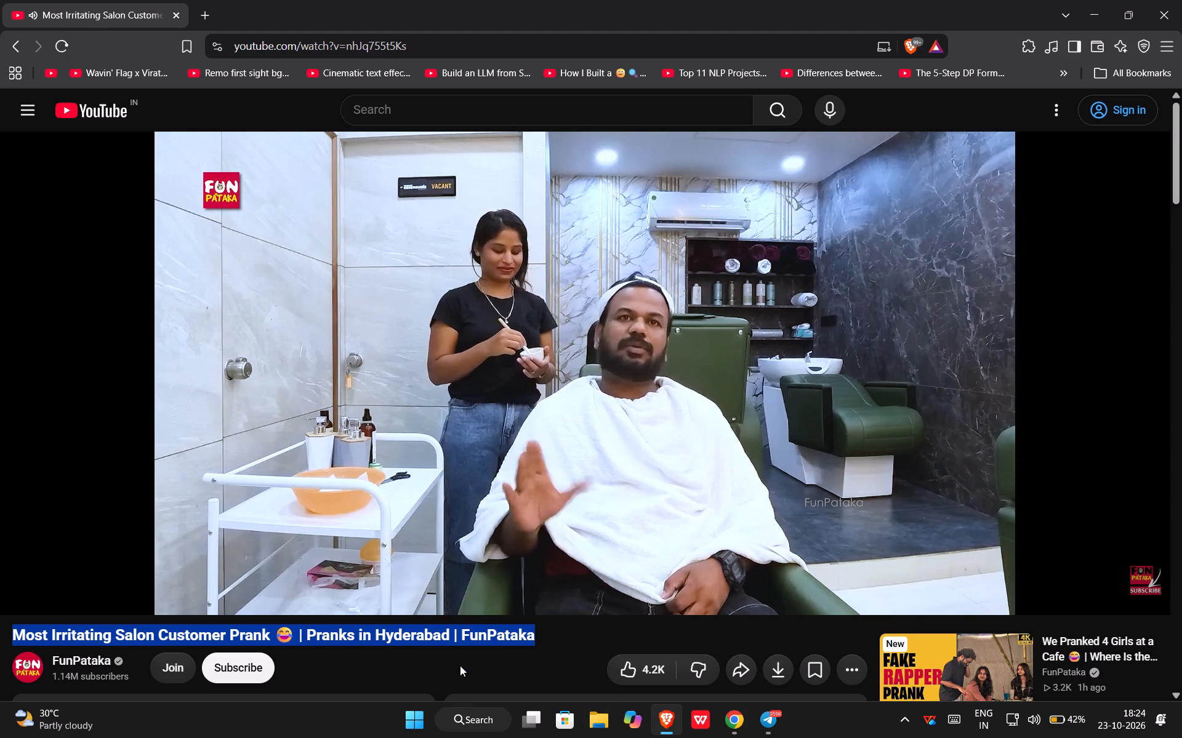
{"action": "left_click", "coordinate": [507, 661]}
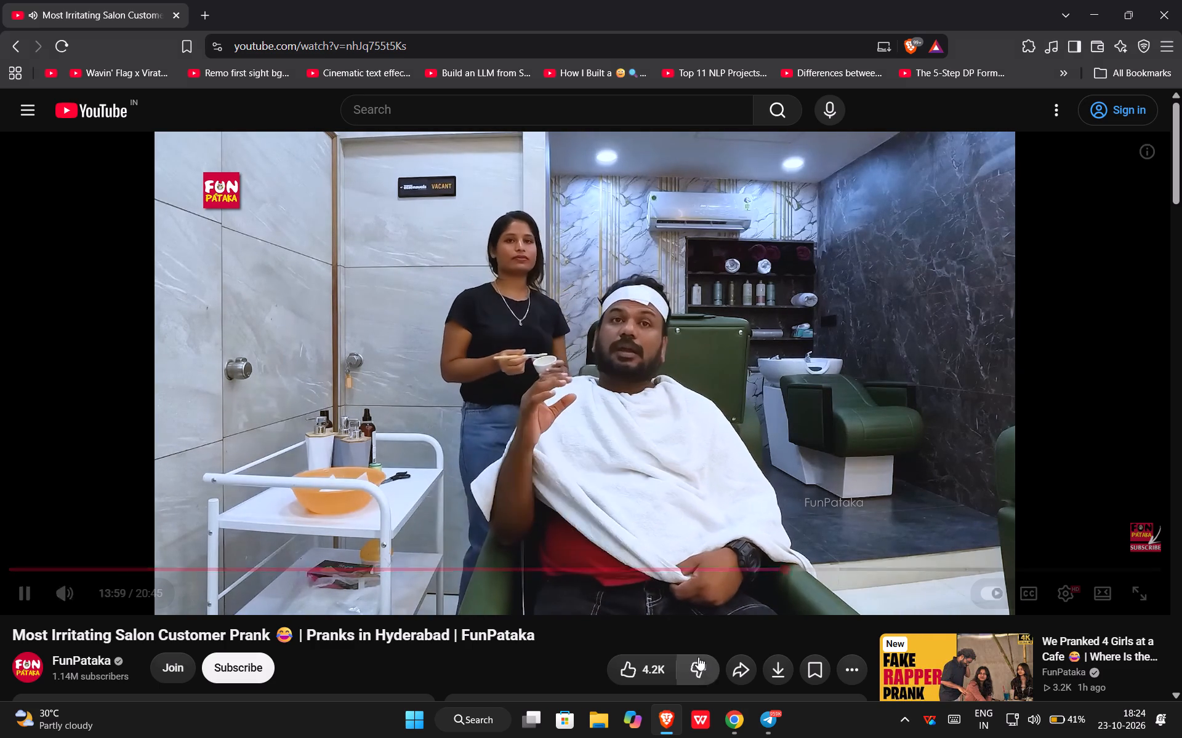
Switch back to Chrome and review the projects and skills sections in the compiled Ex resume.
{"action": "left_click", "coordinate": [742, 719]}
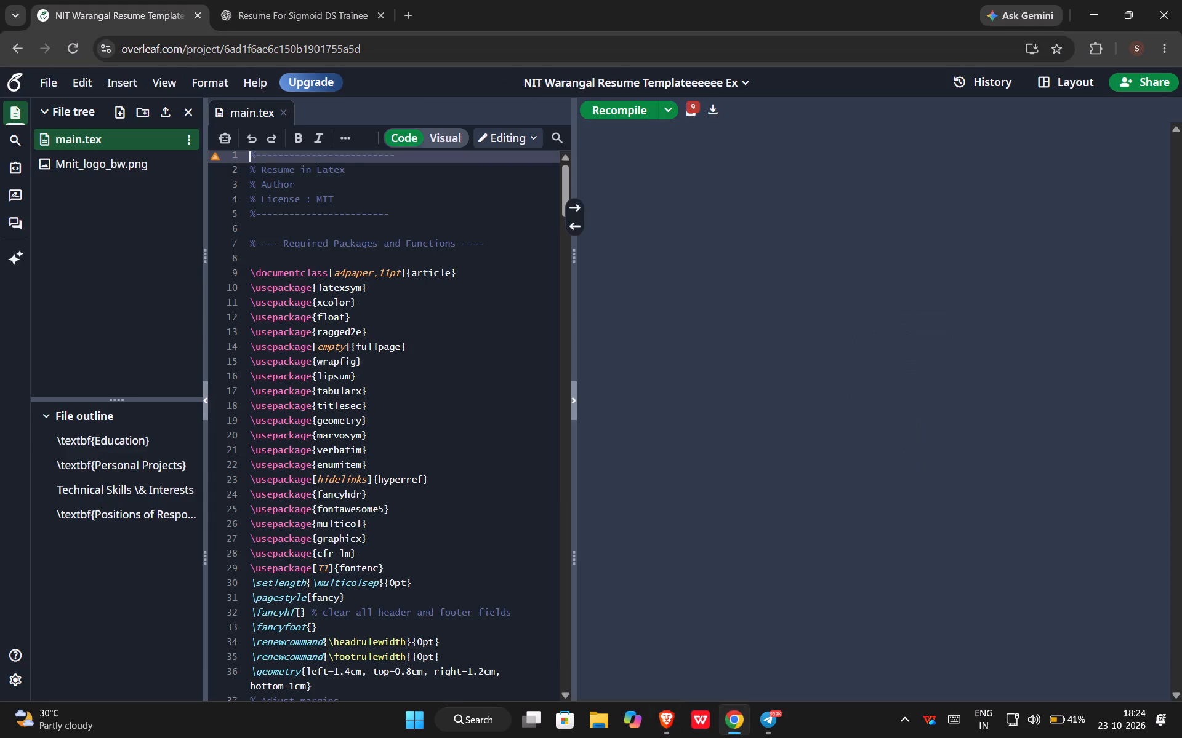
{"action": "scroll", "coordinate": [710, 322], "scroll_direction": "down", "scroll_amount": 1}
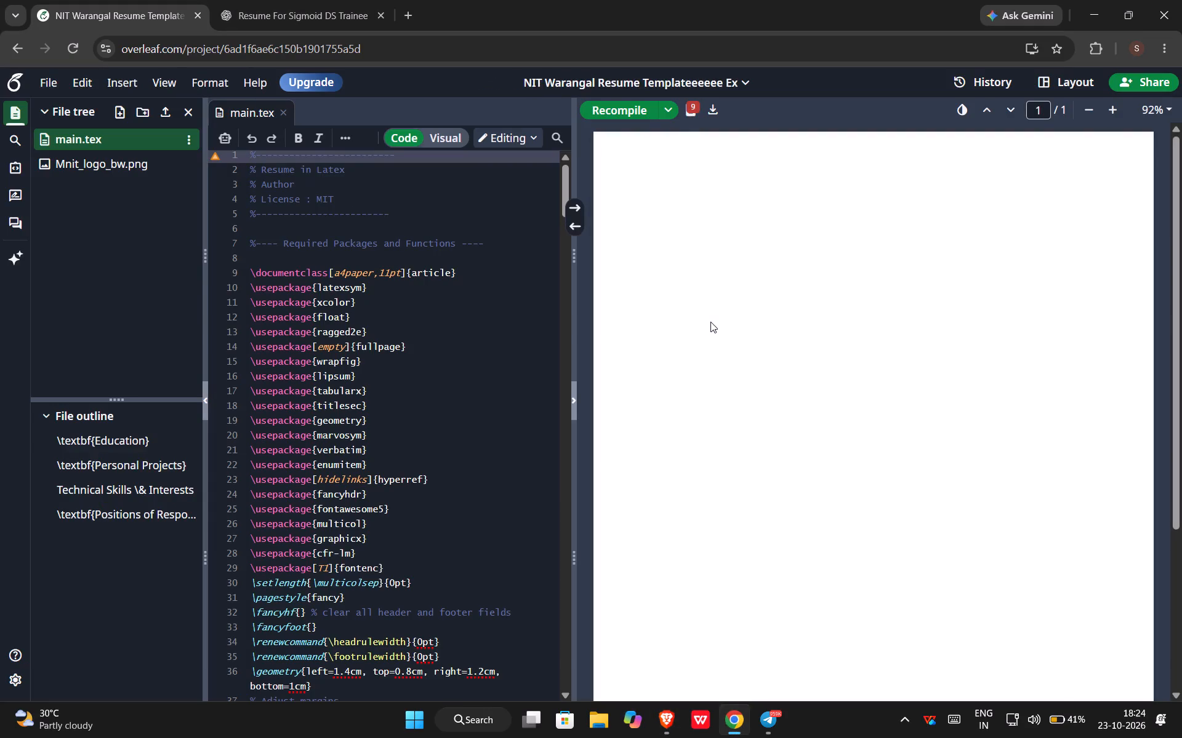
{"action": "scroll", "coordinate": [710, 322], "scroll_direction": "down", "scroll_amount": 2}
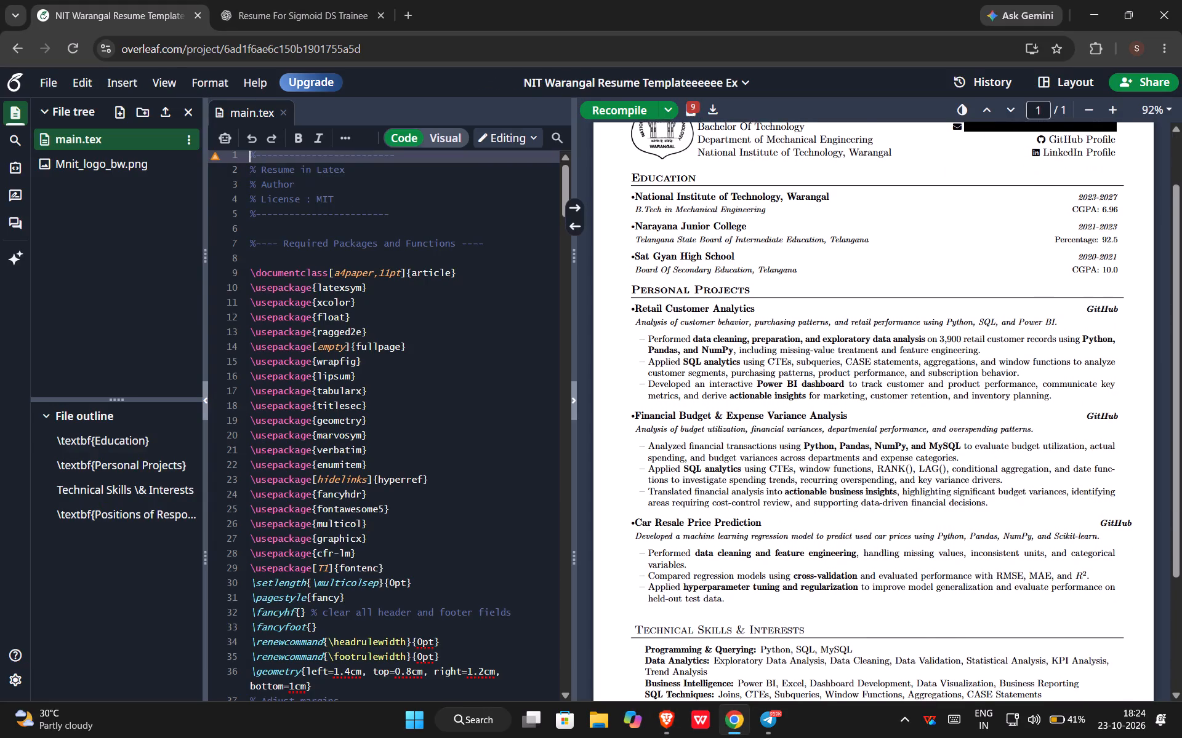
{"action": "scroll", "coordinate": [710, 322], "scroll_direction": "down", "scroll_amount": 2}
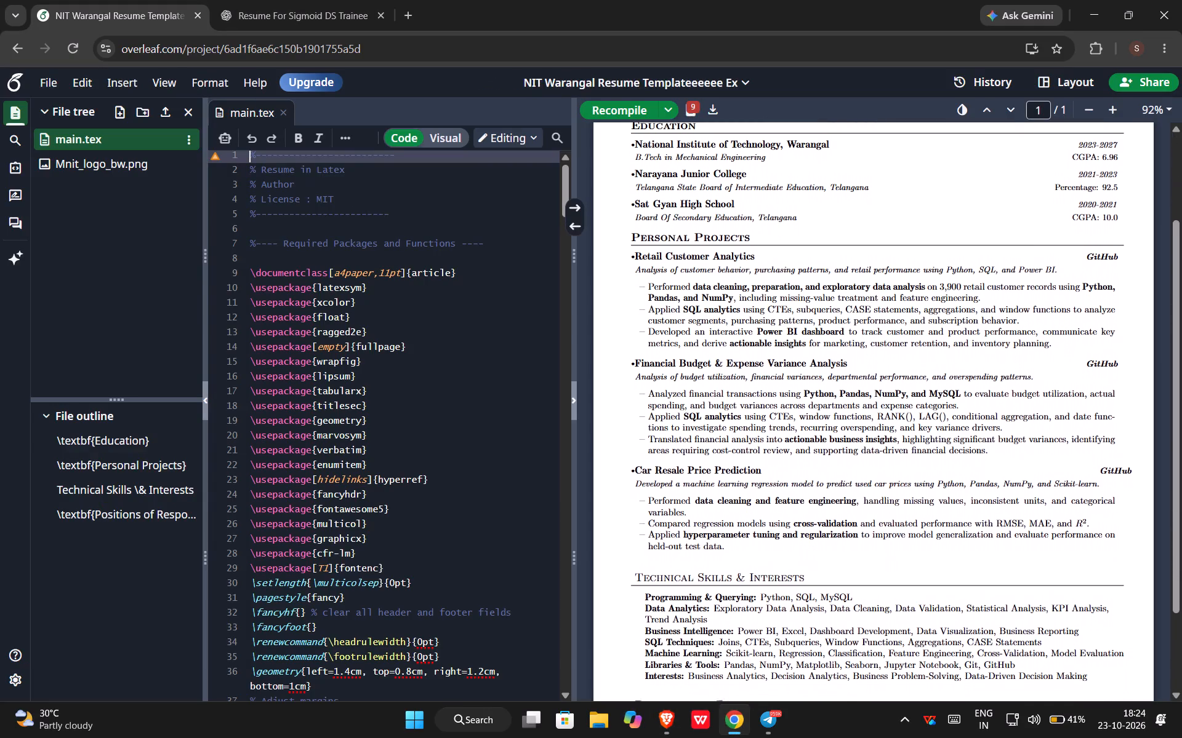
{"action": "scroll", "coordinate": [710, 322], "scroll_direction": "down", "scroll_amount": 1}
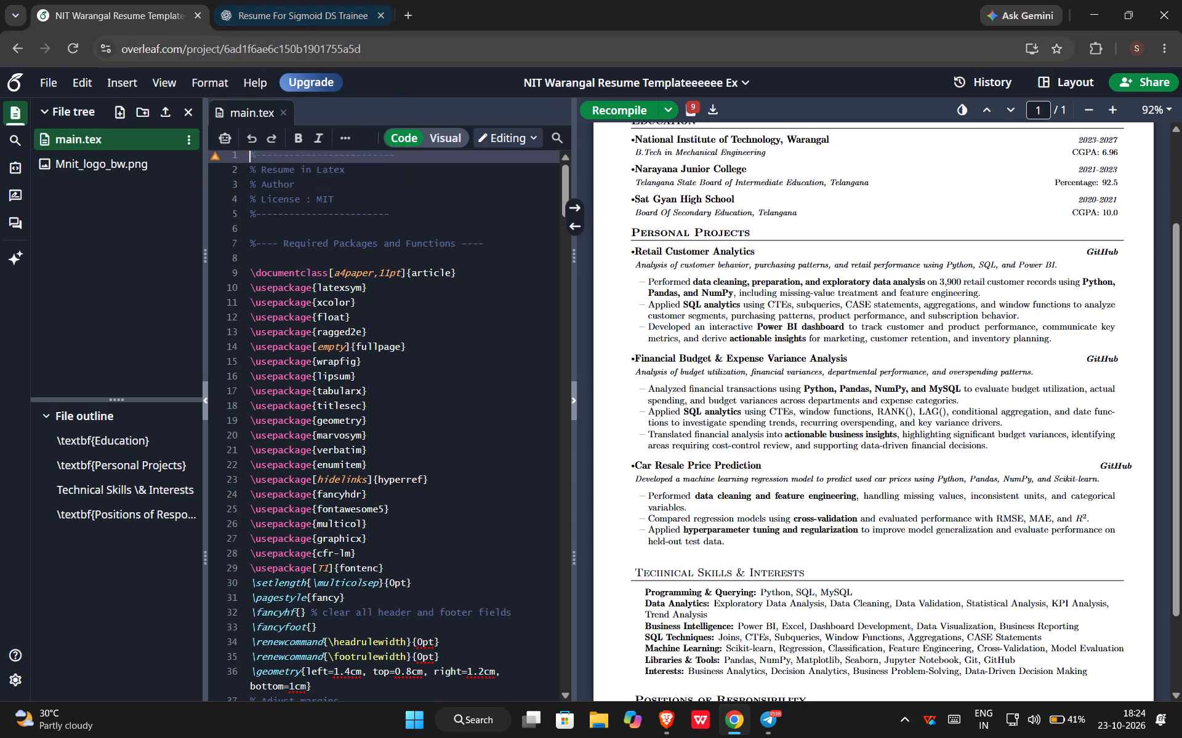
Open the Overleaf project list in a separate tab and place it ahead of the Ex resume tab.
{"action": "left_click", "coordinate": [7, 81], "text": "ctrl"}
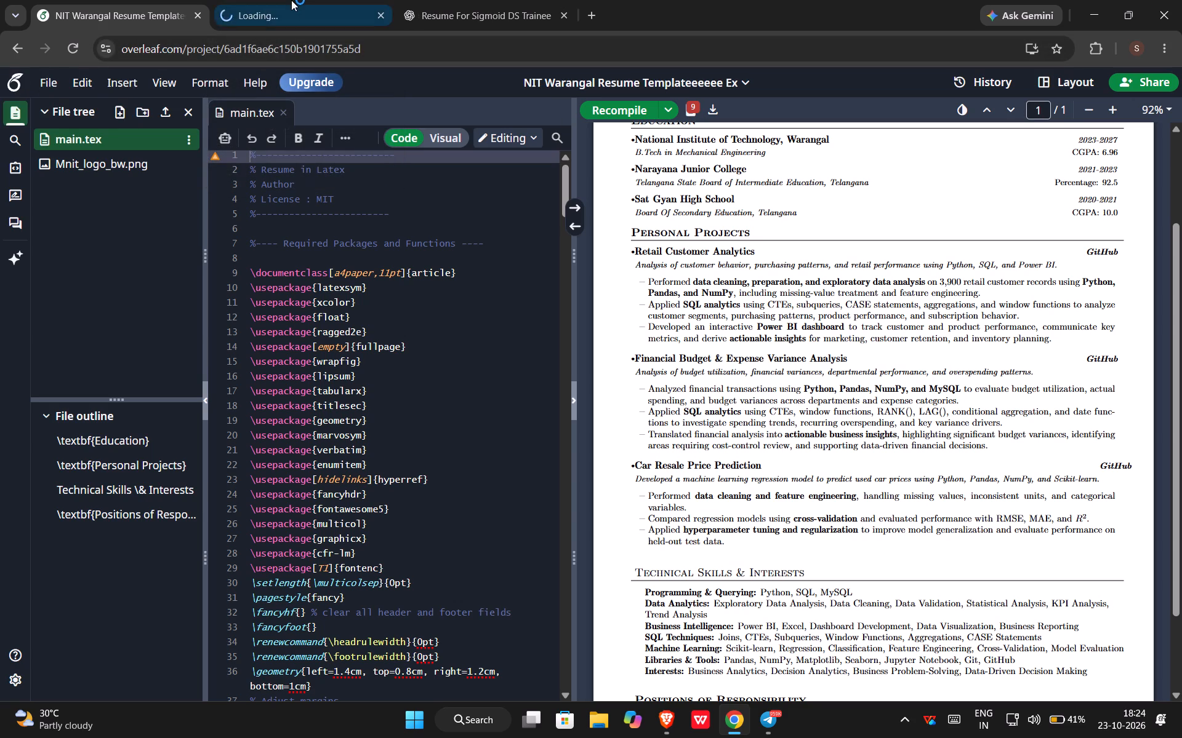
{"action": "left_click", "coordinate": [291, 0]}
{"action": "left_click_drag", "start_coordinate": [344, 0], "coordinate": [158, 0]}
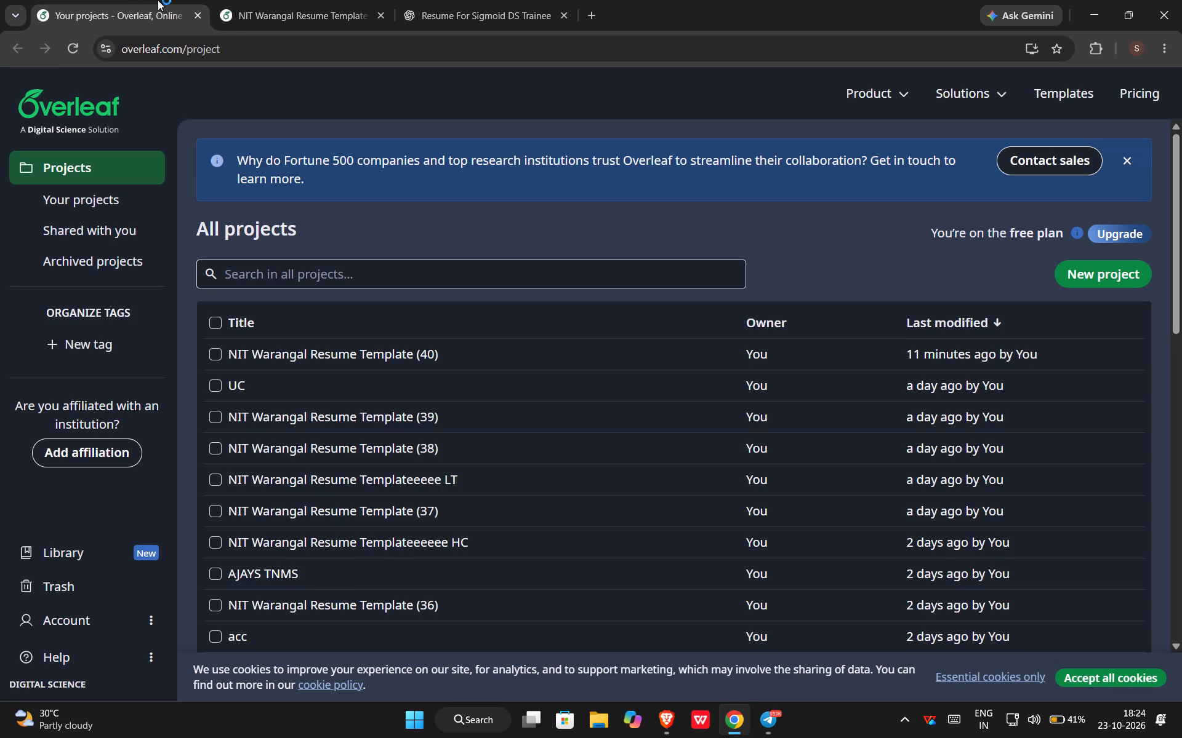
Load 20 more projects and open "NIT Warangal Resume Templateeeeee PW" in its own tab.
{"action": "scroll", "coordinate": [452, 383], "scroll_direction": "down", "scroll_amount": 4}
{"action": "scroll", "coordinate": [452, 383], "scroll_direction": "up", "scroll_amount": 1}
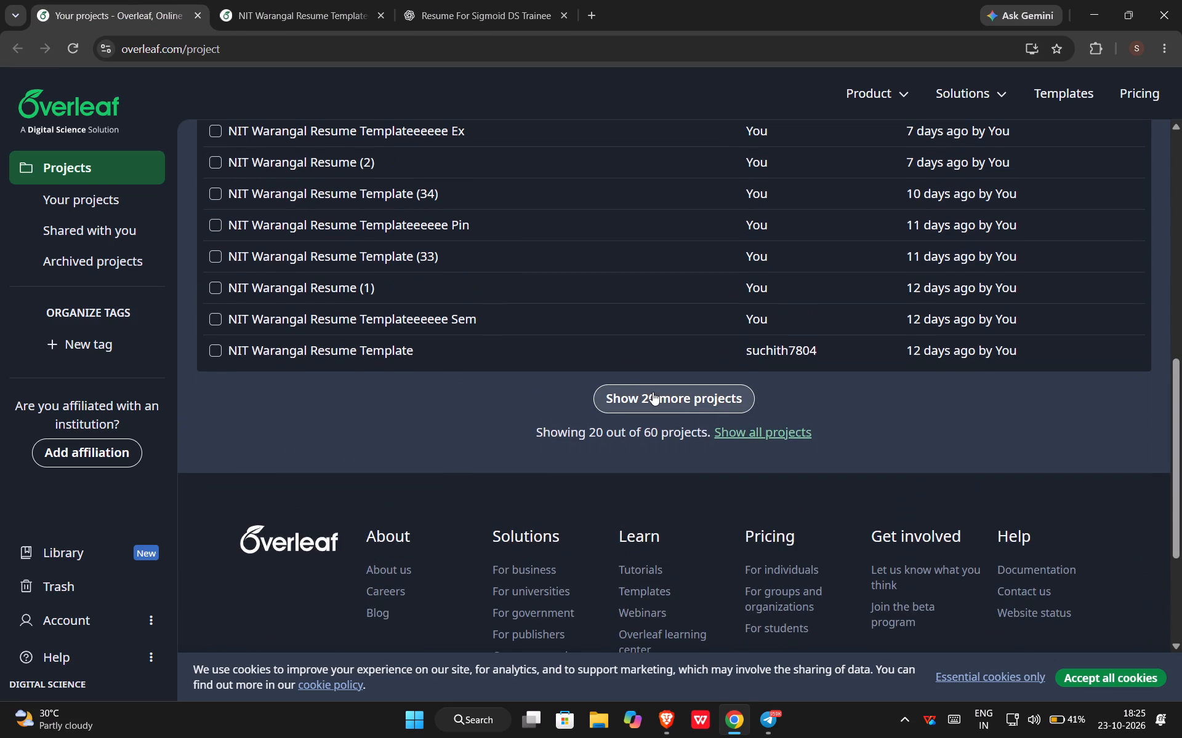
{"action": "left_click", "coordinate": [653, 392]}
{"action": "scroll", "coordinate": [350, 316], "scroll_direction": "up", "scroll_amount": 3}
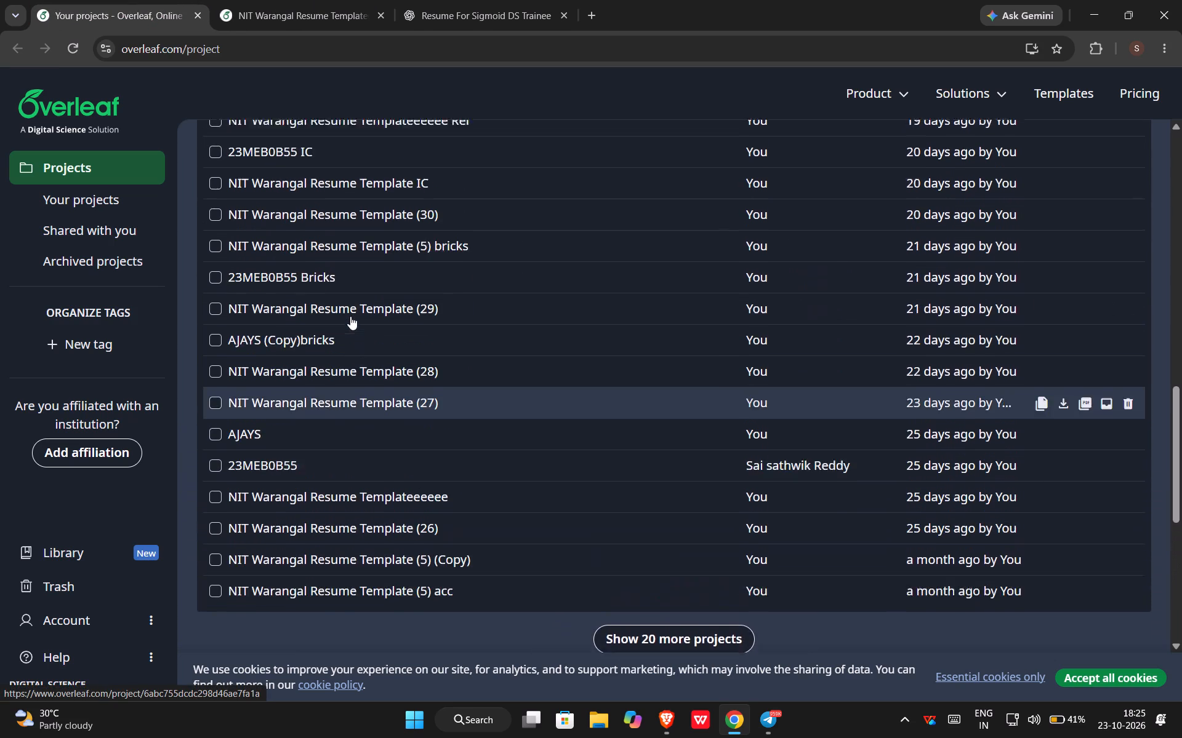
{"action": "scroll", "coordinate": [350, 316], "scroll_direction": "up", "scroll_amount": 3}
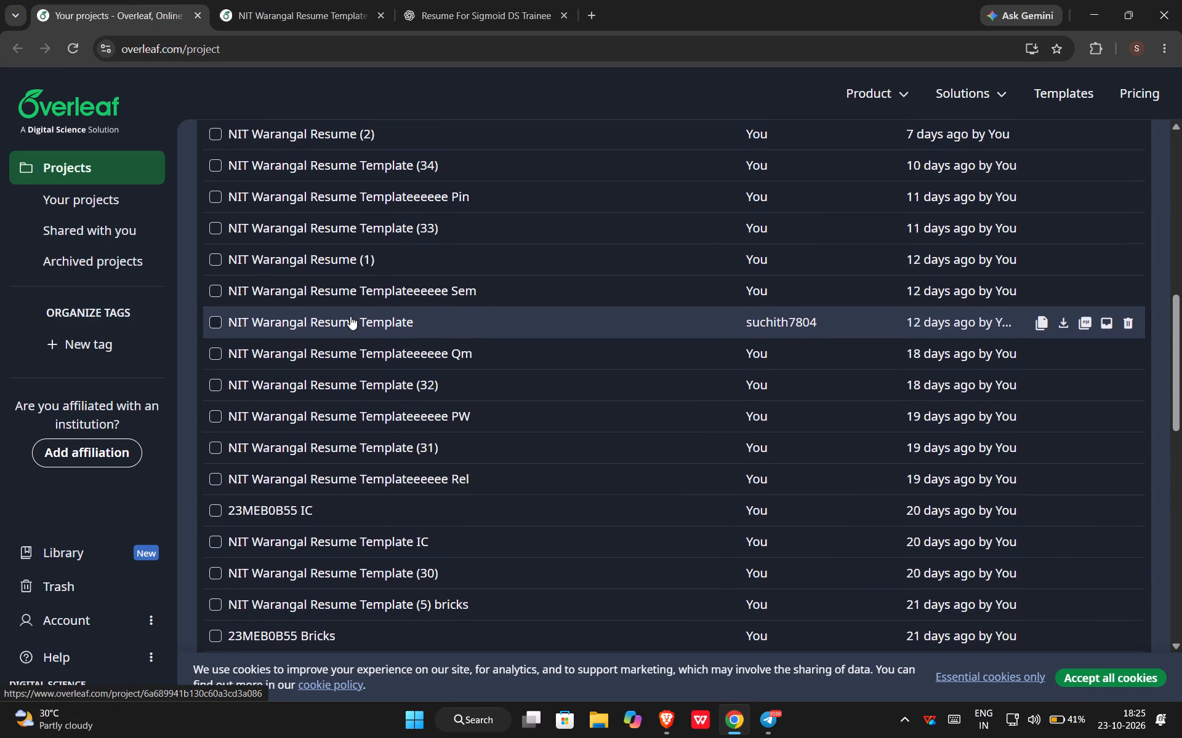
{"action": "scroll", "coordinate": [350, 316], "scroll_direction": "down", "scroll_amount": 1}
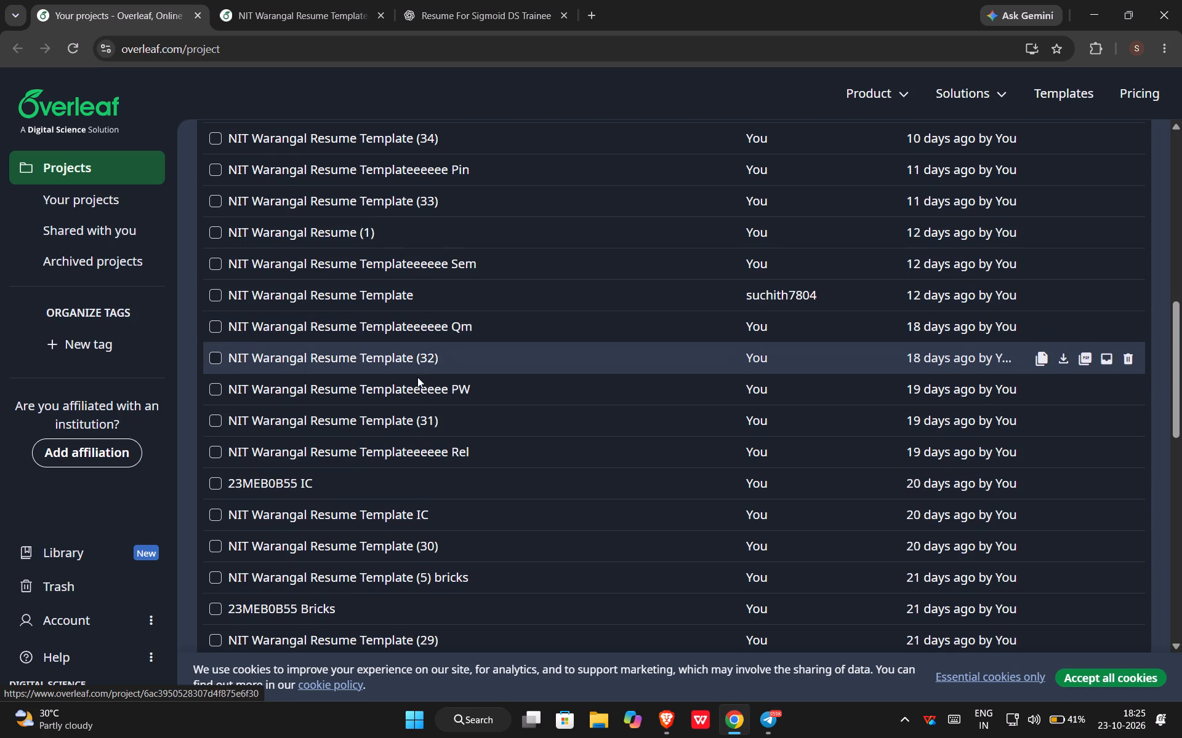
{"action": "left_click", "coordinate": [417, 391], "text": "ctrl"}
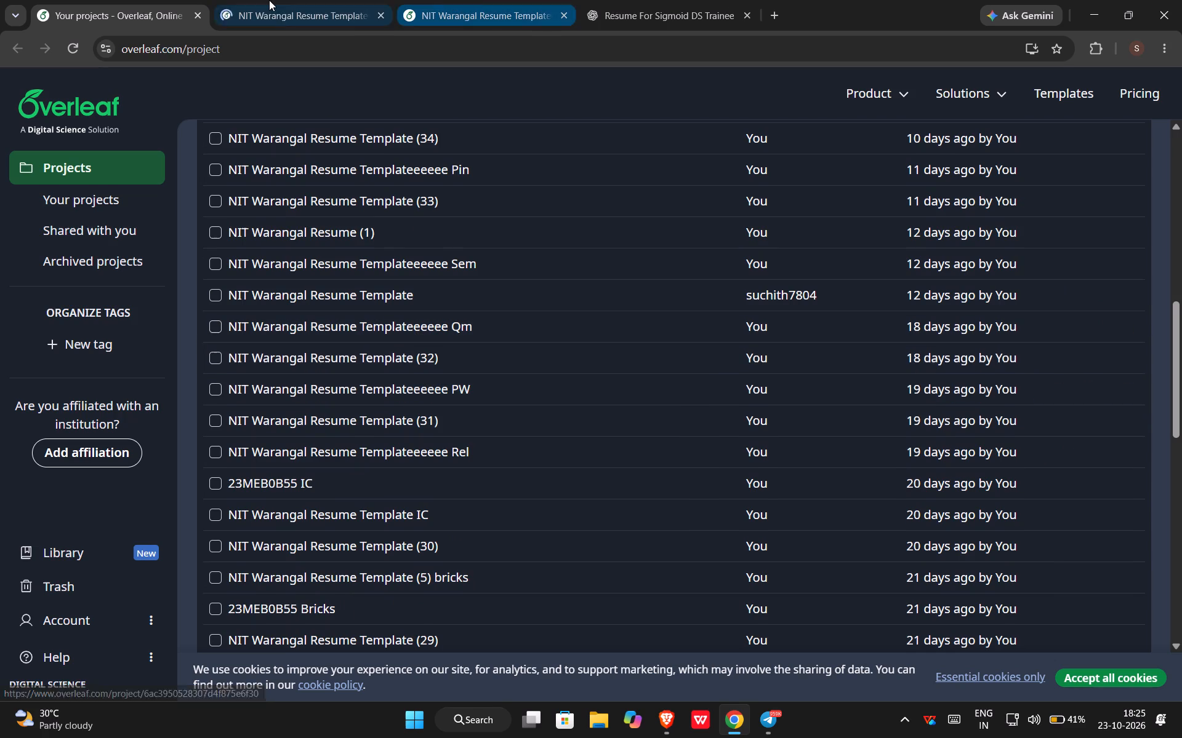
{"action": "left_click", "coordinate": [269, 0]}
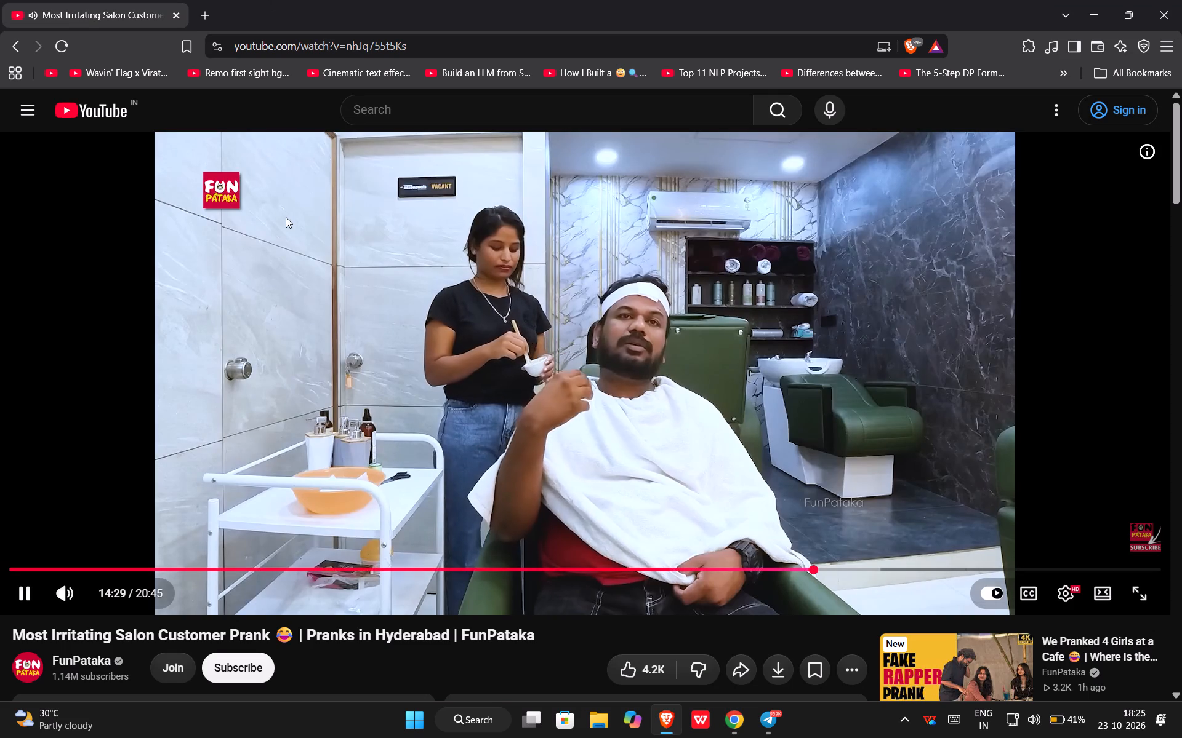
Switch to Brave and replay and skip through parts of the salon prank video.
{"action": "key", "text": "Up"}
{"action": "key", "text": "Left"}
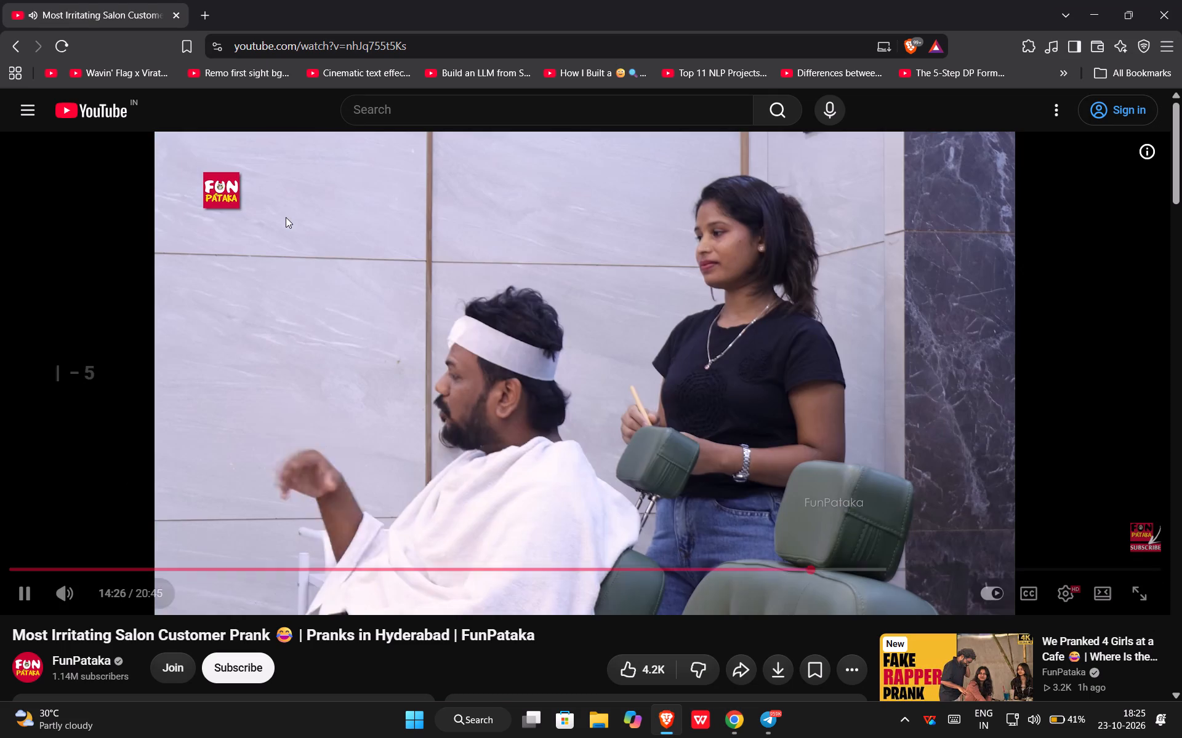
{"action": "key", "text": "Left"}
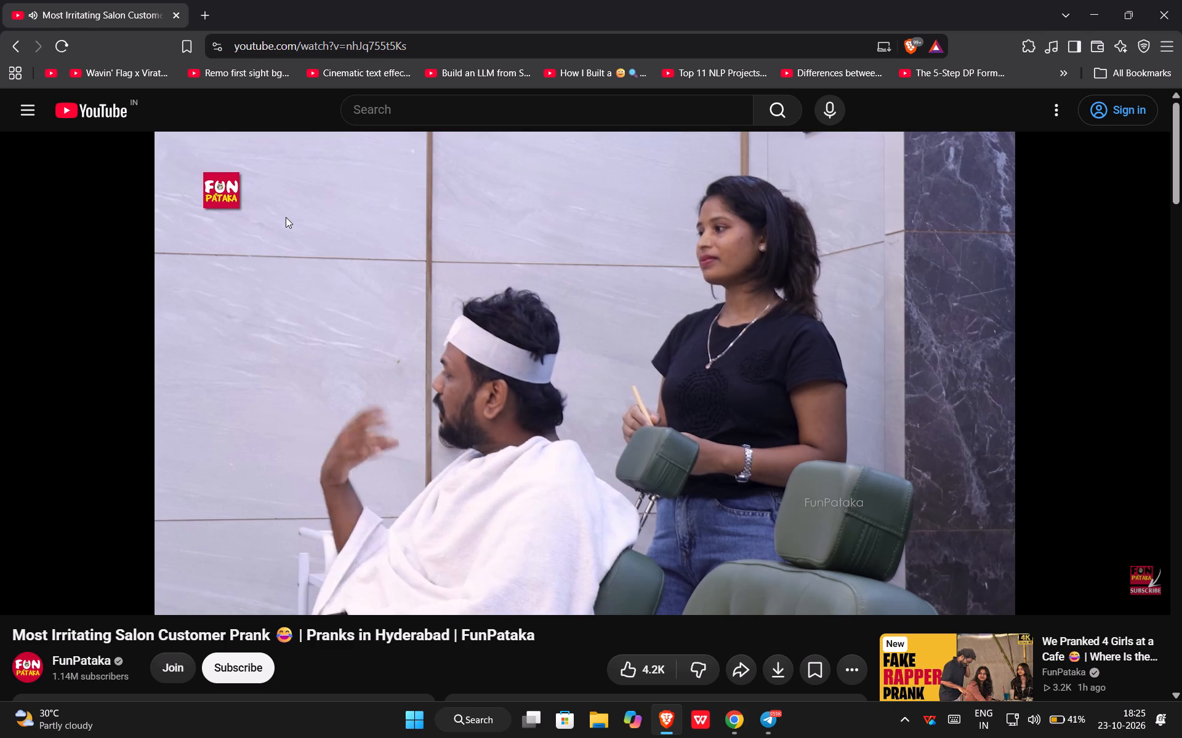
{"action": "key", "text": "Right"}
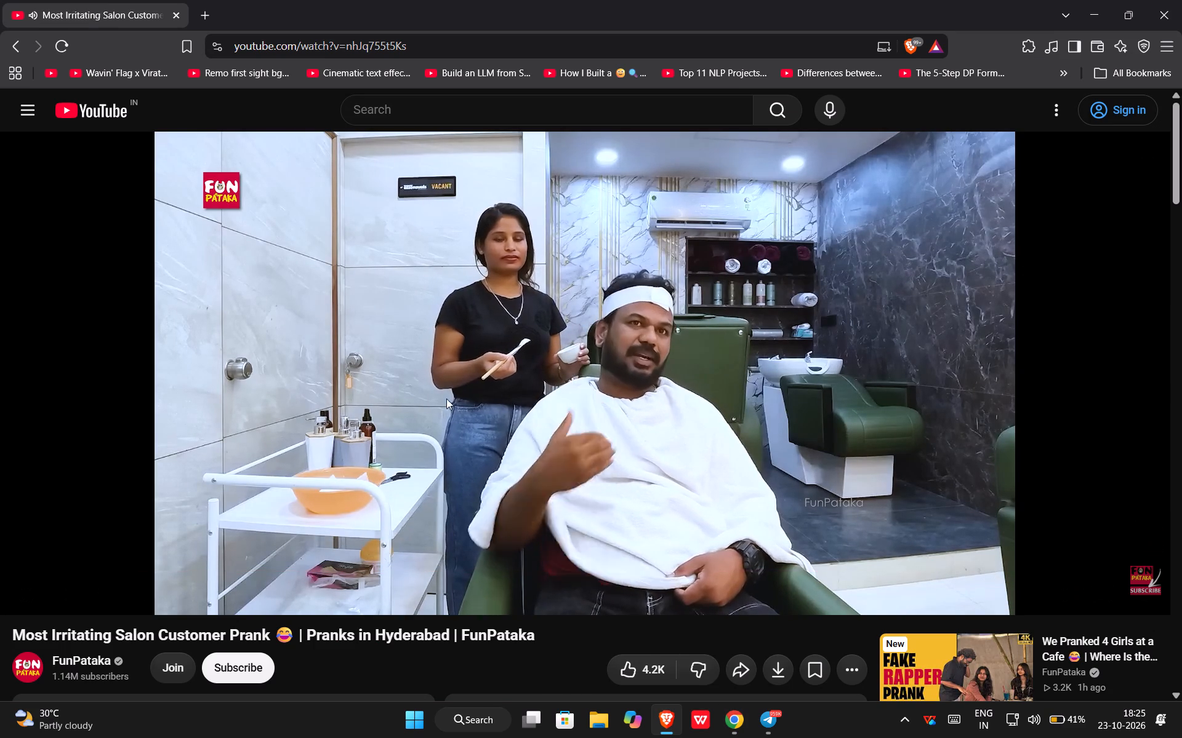
{"action": "left_click", "coordinate": [543, 595]}
{"action": "left_click_drag", "start_coordinate": [543, 595], "coordinate": [539, 587]}
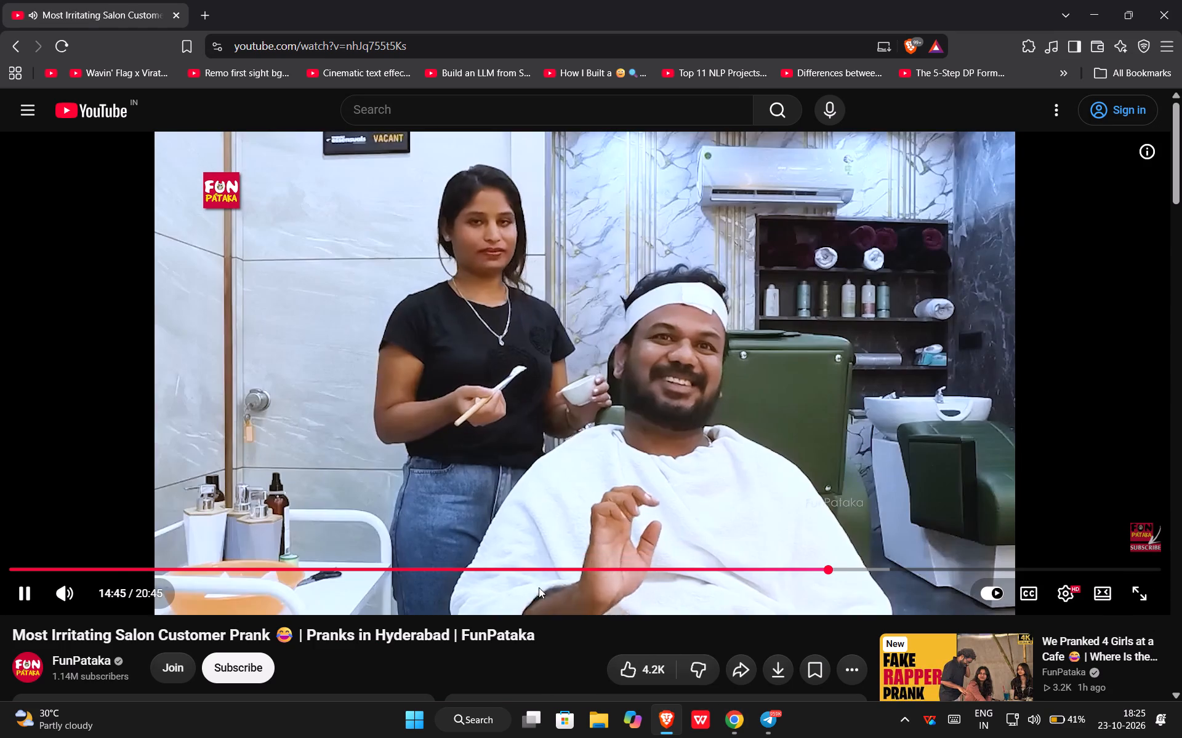
{"action": "left_click_drag", "start_coordinate": [539, 587], "coordinate": [537, 632]}
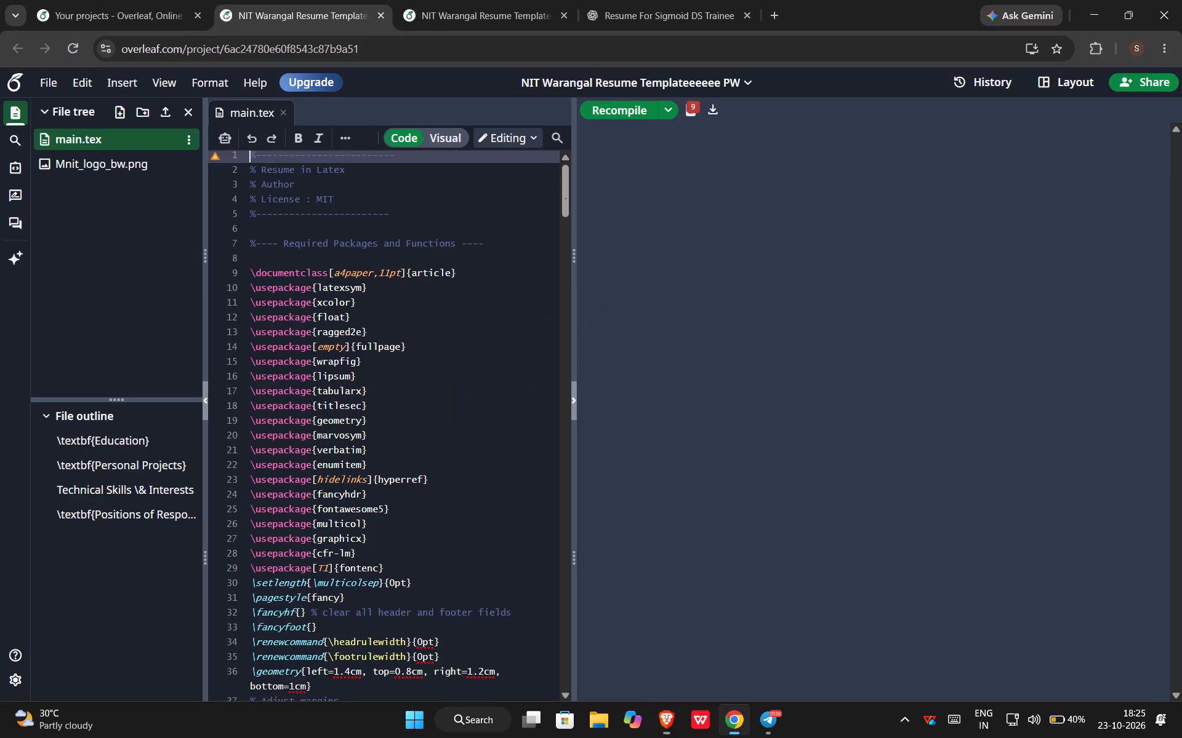
In Chrome, copy the whole LectureLens project block, from \resumeProject through \vspace{-2mm}, in the PW resume's main.tex.
{"action": "scroll", "coordinate": [473, 479], "scroll_direction": "down", "scroll_amount": 2}
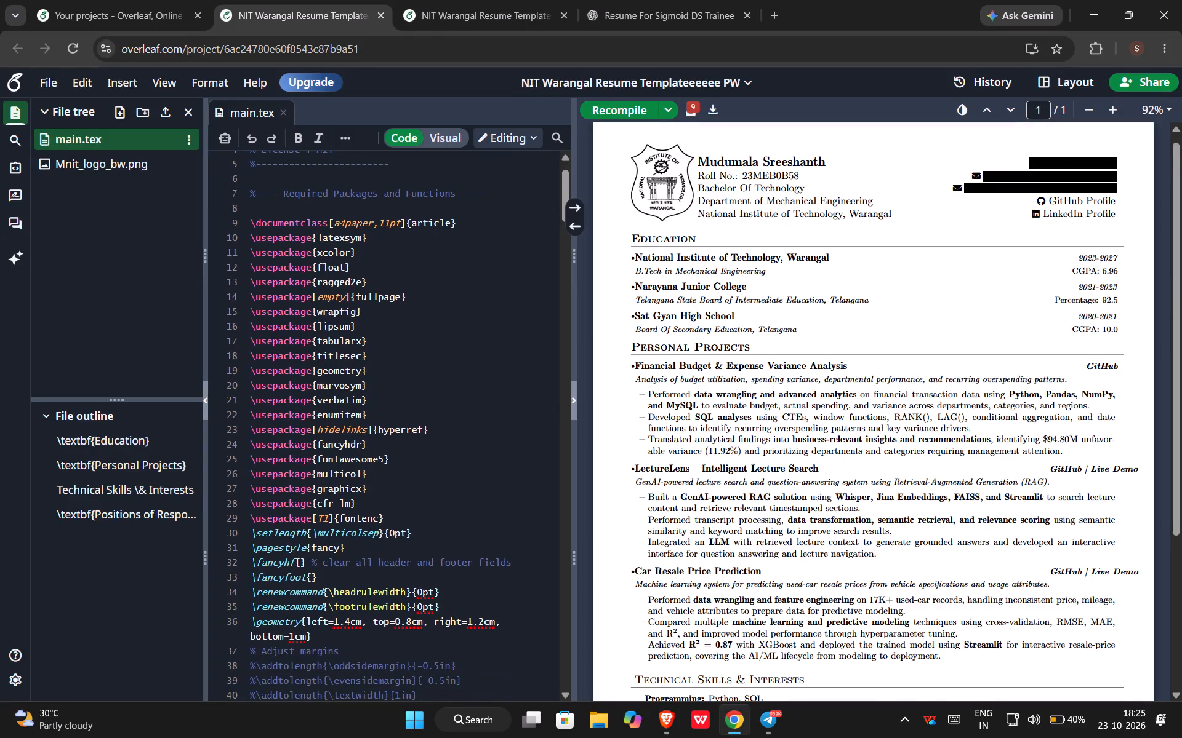
{"action": "scroll", "coordinate": [687, 512], "scroll_direction": "down", "scroll_amount": 1}
{"action": "scroll", "coordinate": [434, 480], "scroll_direction": "down", "scroll_amount": 4}
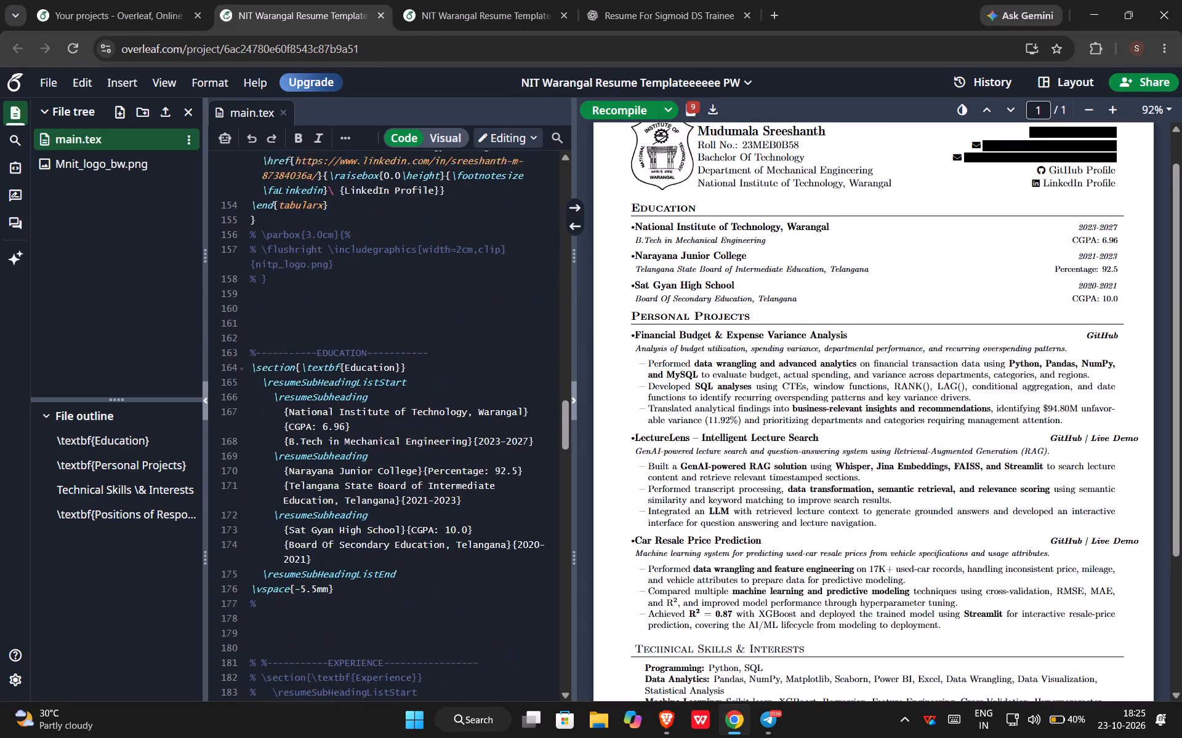
{"action": "scroll", "coordinate": [434, 480], "scroll_direction": "down", "scroll_amount": 7}
{"action": "scroll", "coordinate": [434, 480], "scroll_direction": "up", "scroll_amount": 1}
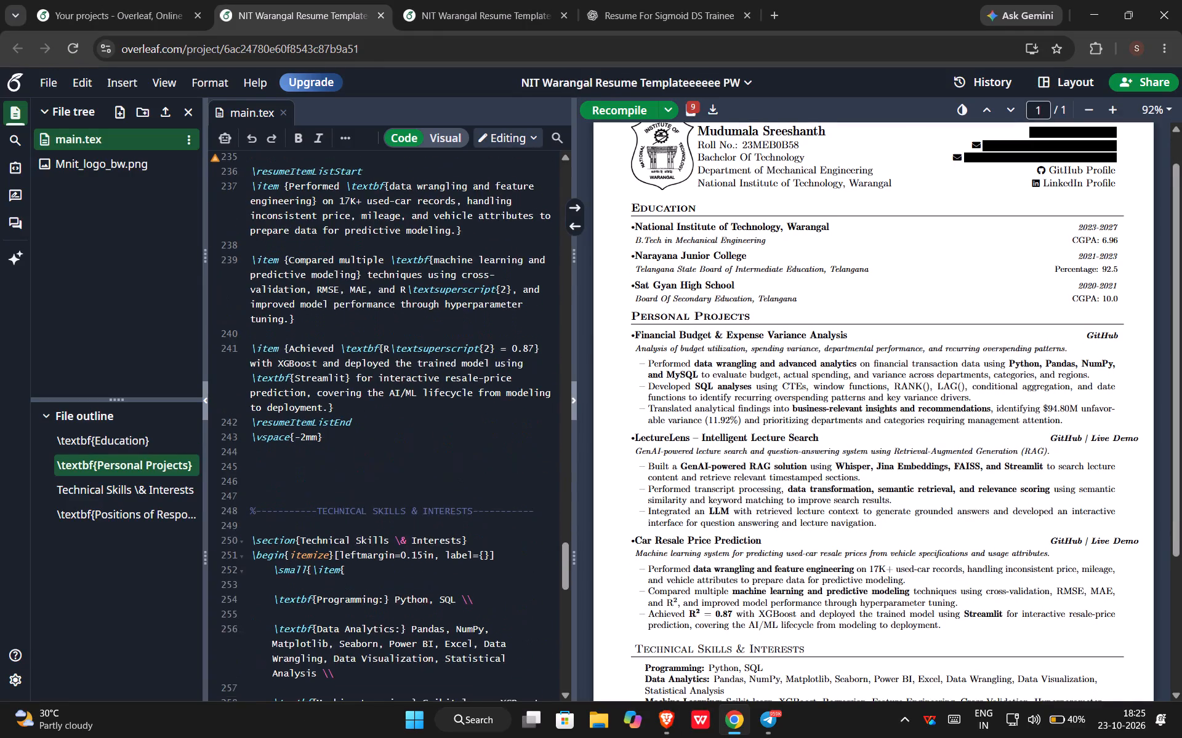
{"action": "scroll", "coordinate": [434, 480], "scroll_direction": "up", "scroll_amount": 5}
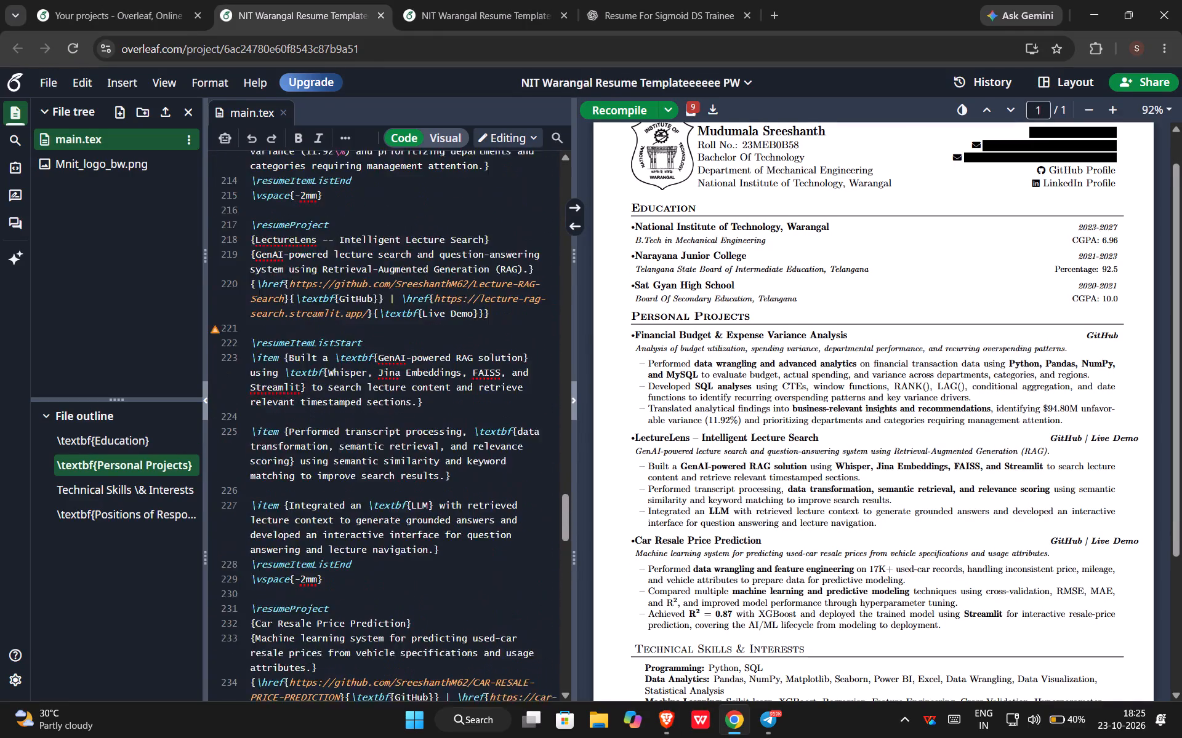
{"action": "scroll", "coordinate": [434, 480], "scroll_direction": "up", "scroll_amount": 1}
{"action": "left_click_drag", "start_coordinate": [339, 595], "coordinate": [271, 490]}
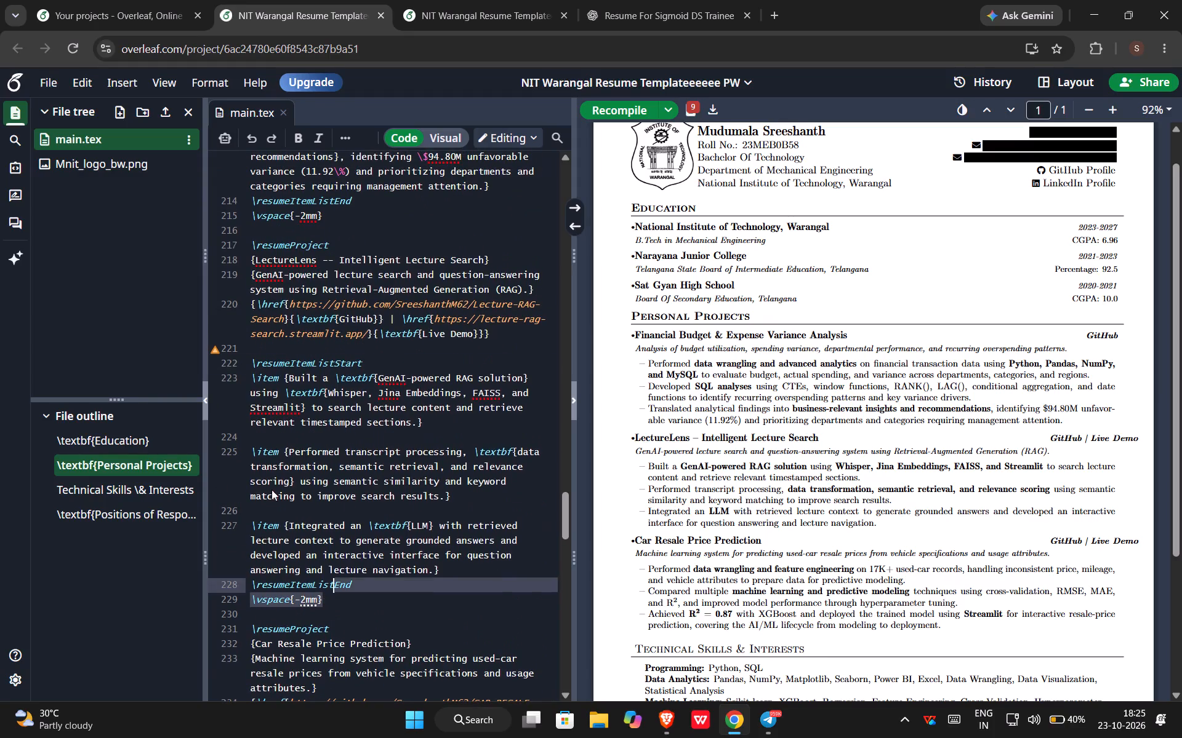
{"action": "left_click_drag", "start_coordinate": [271, 490], "coordinate": [225, 246]}
{"action": "key", "text": "ctrl+c"}
Bring the Ex resume's tab ahead of the PW tab and replace its Retail Customer Analytics project block with the copied LectureLens block.
{"action": "left_click", "coordinate": [123, 0]}
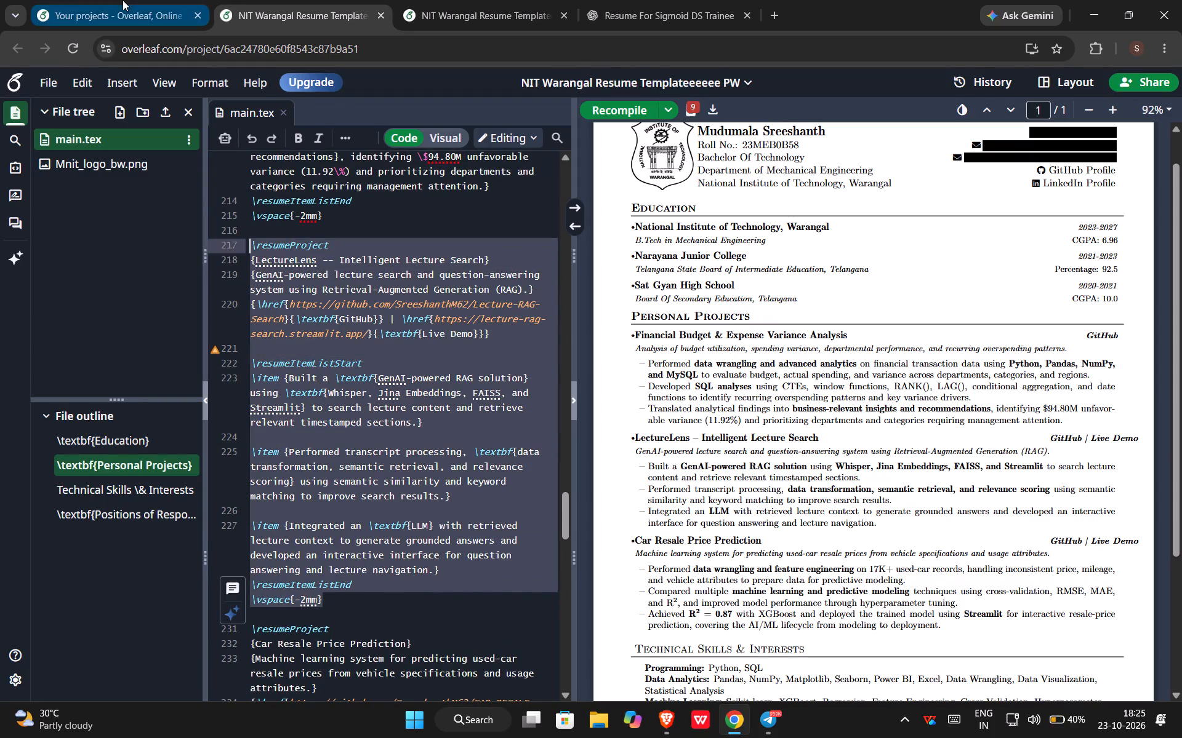
{"action": "left_click_drag", "start_coordinate": [500, 0], "coordinate": [292, 0]}
{"action": "scroll", "coordinate": [345, 370], "scroll_direction": "down", "scroll_amount": 8}
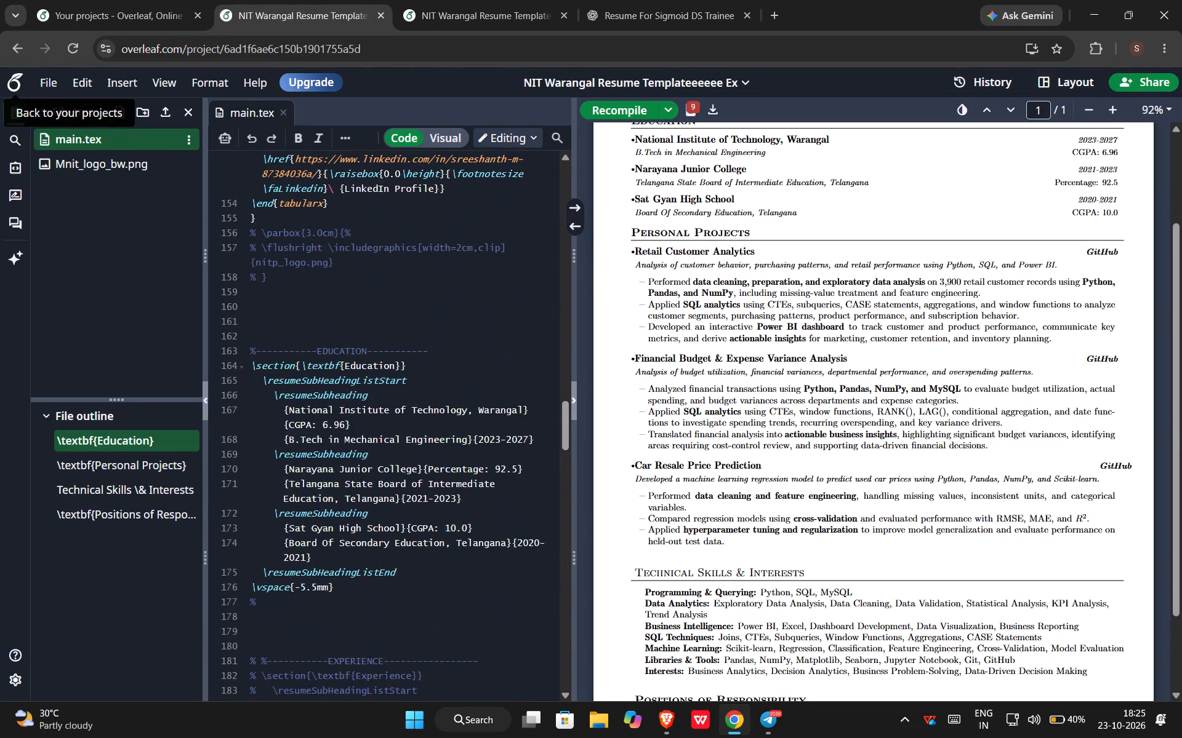
{"action": "double_click", "coordinate": [716, 269]}
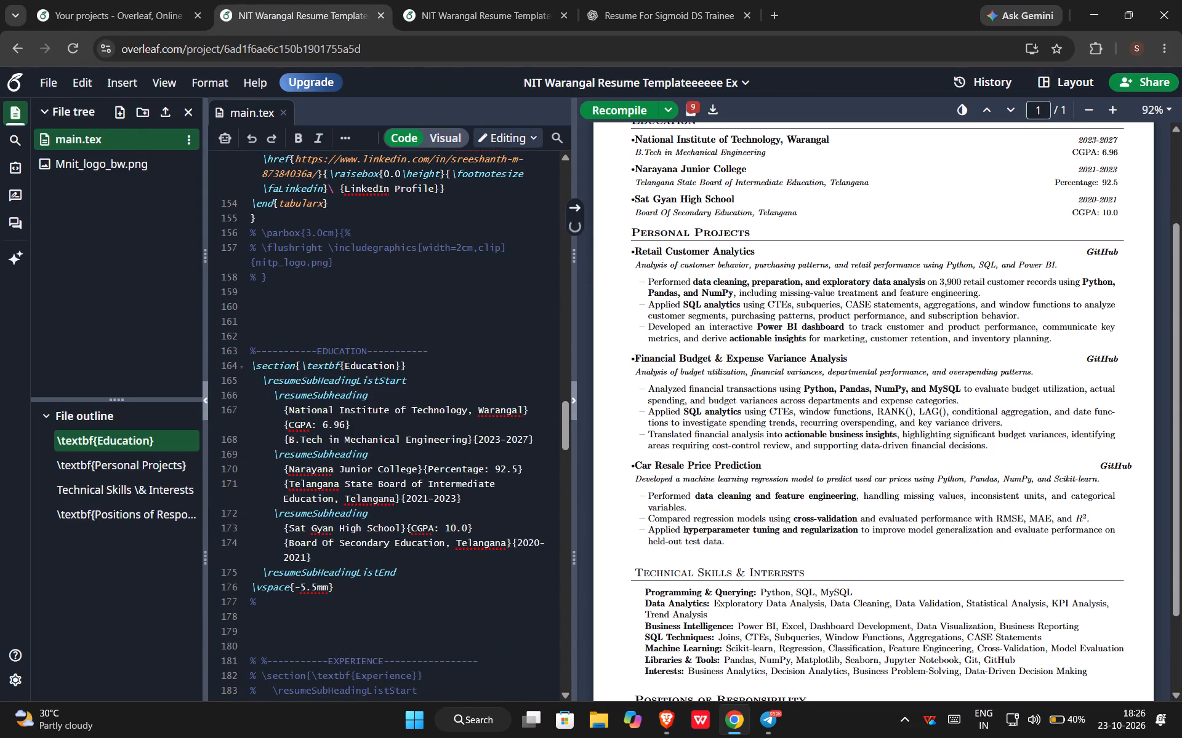
{"action": "scroll", "coordinate": [395, 394], "scroll_direction": "down", "scroll_amount": 2}
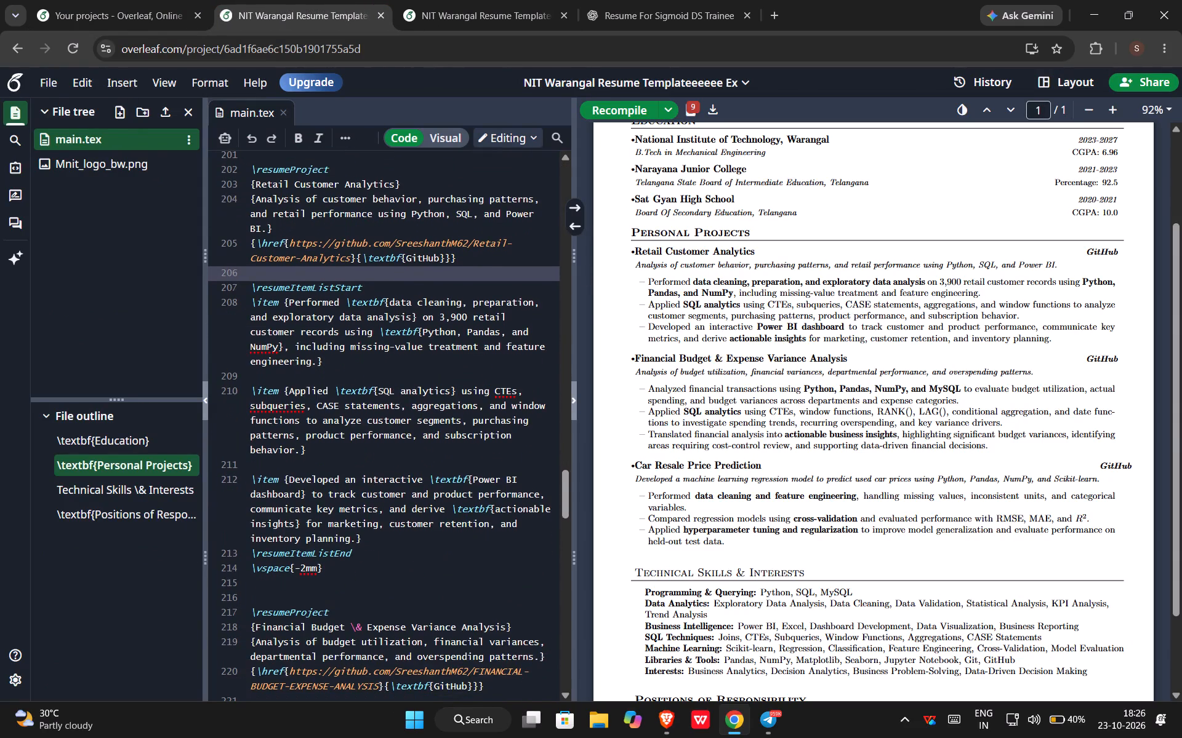
{"action": "left_click_drag", "start_coordinate": [334, 569], "coordinate": [233, 171]}
{"action": "key", "text": "ctrl+v"}
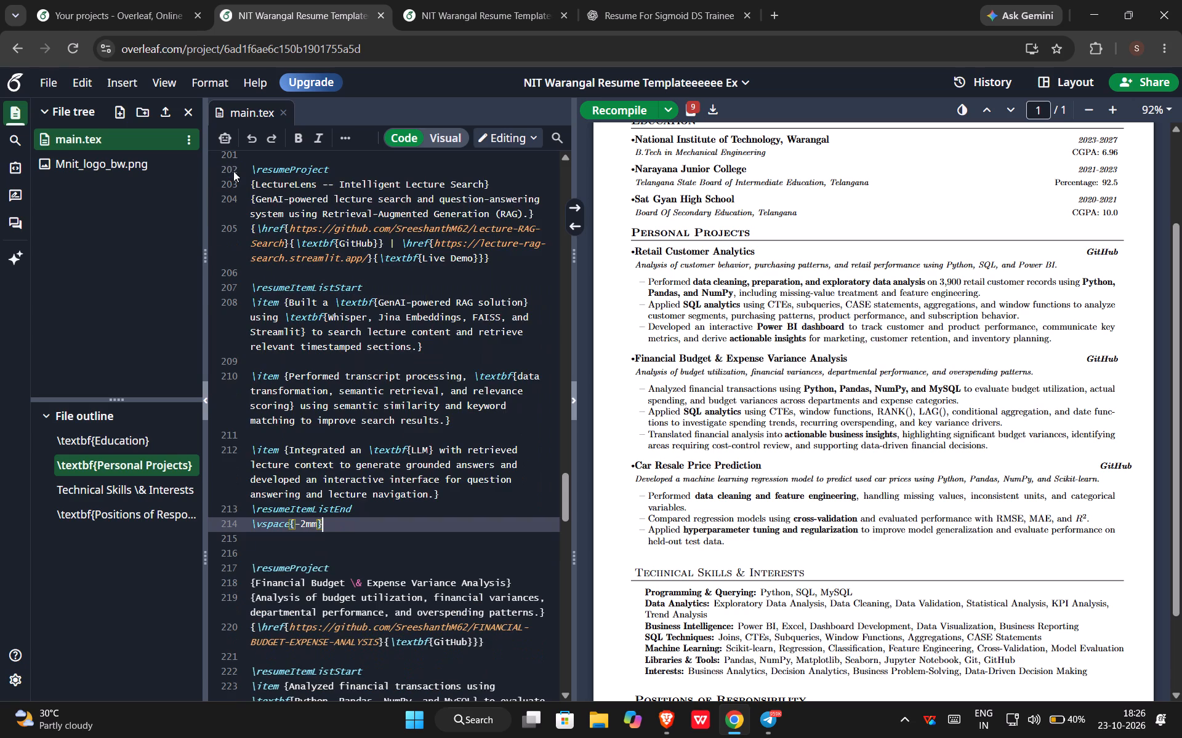
Move the Financial Budget & Expense Variance Analysis block below the Car Resale Price Prediction project's \resumeItemListEnd, removing the extra blank line it leaves.
{"action": "scroll", "coordinate": [468, 446], "scroll_direction": "down", "scroll_amount": 1}
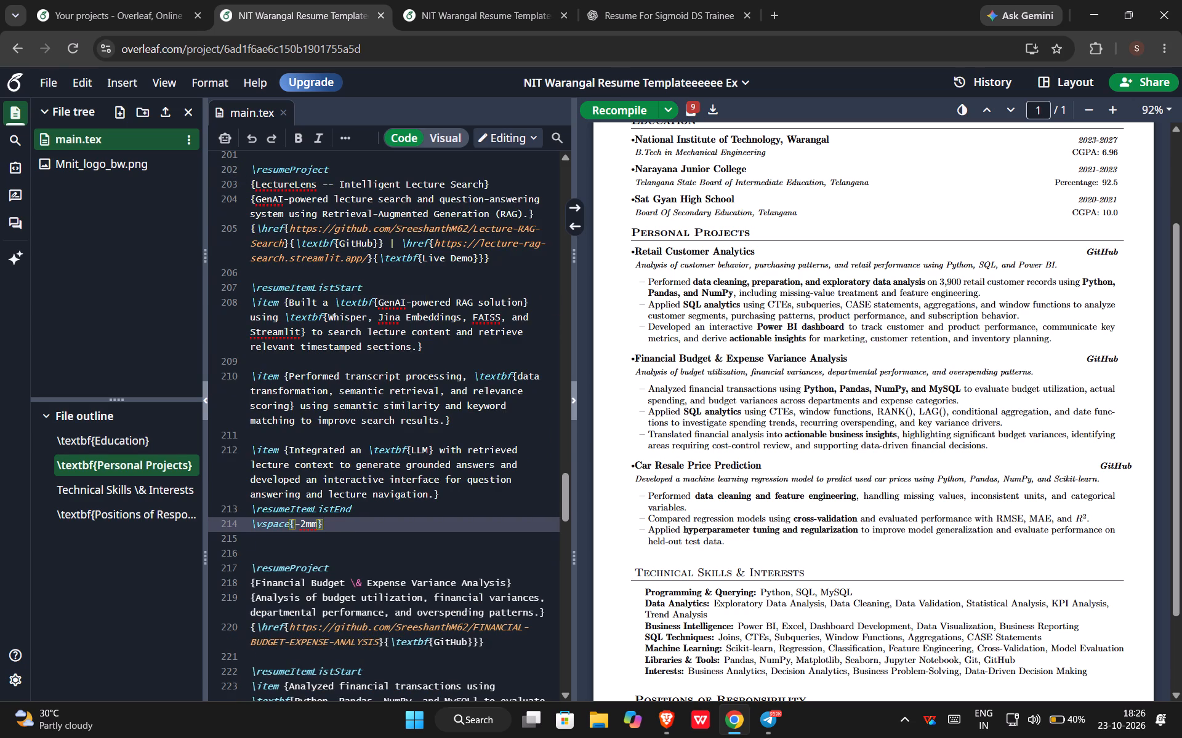
{"action": "scroll", "coordinate": [468, 446], "scroll_direction": "down", "scroll_amount": 2}
{"action": "left_click_drag", "start_coordinate": [345, 394], "coordinate": [190, 255]}
{"action": "scroll", "coordinate": [252, 239], "scroll_direction": "down", "scroll_amount": 1}
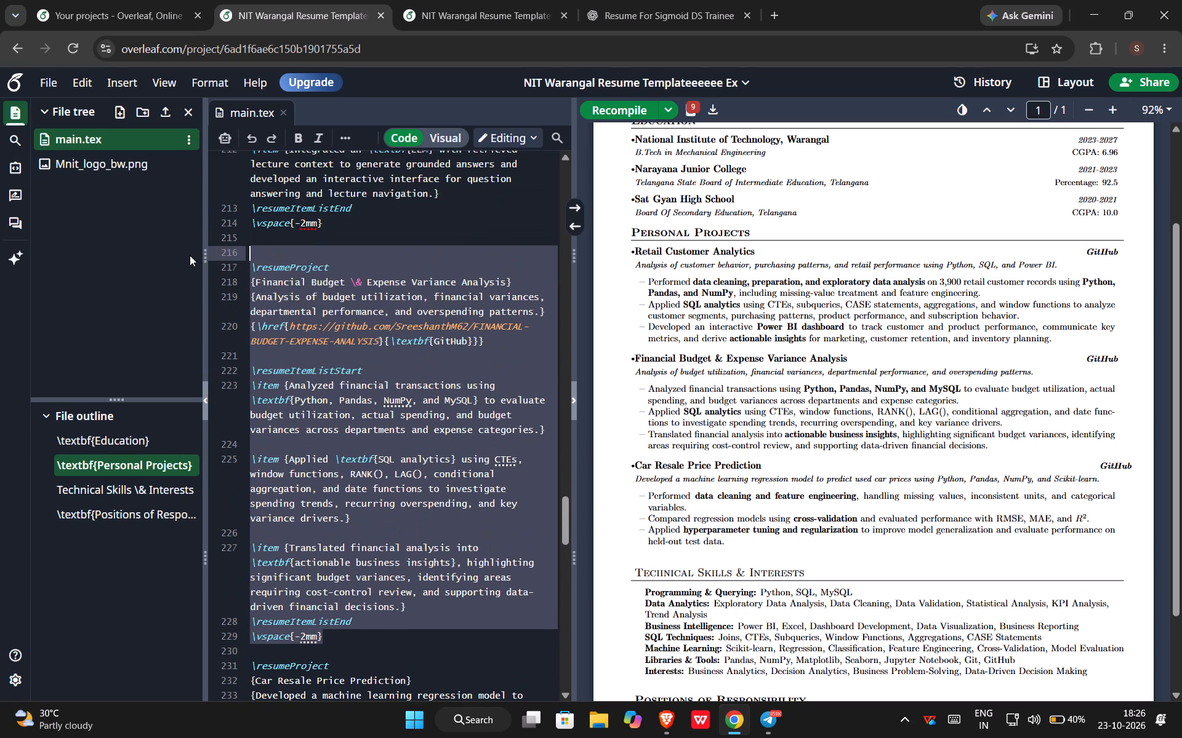
{"action": "left_click_drag", "start_coordinate": [190, 255], "coordinate": [190, 265]}
{"action": "key", "text": "ctrl+x"}
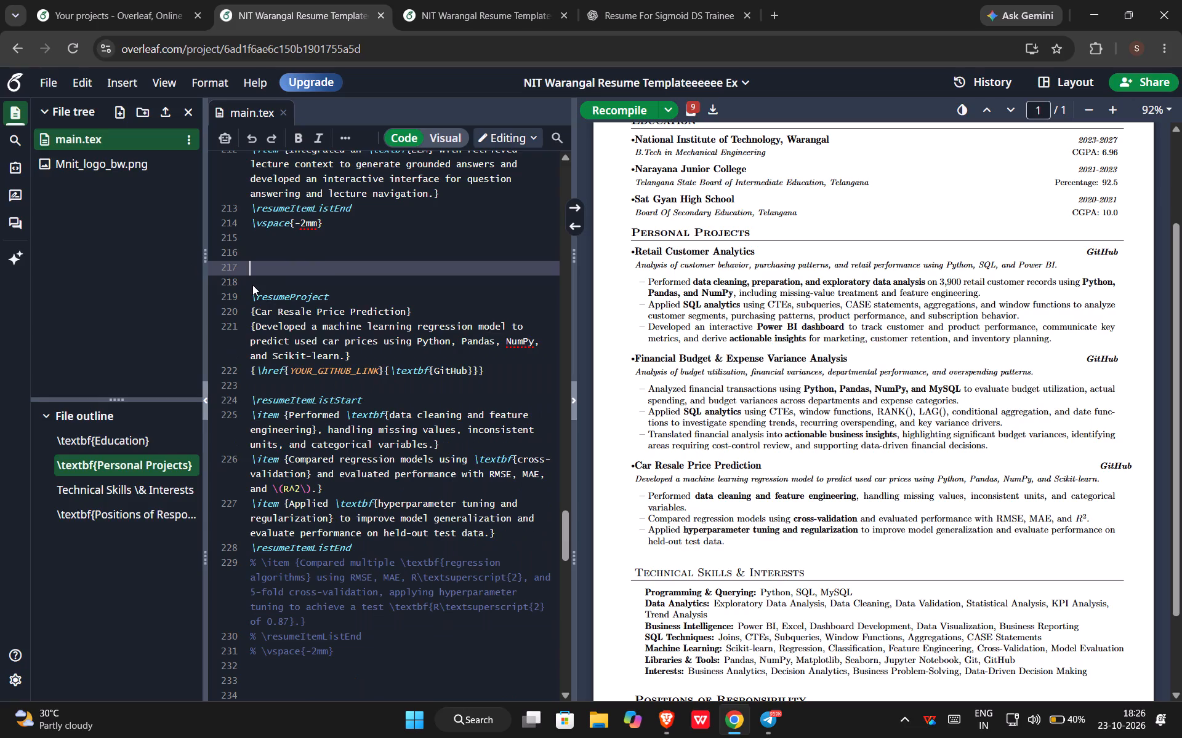
{"action": "key", "text": "BackSpace"}
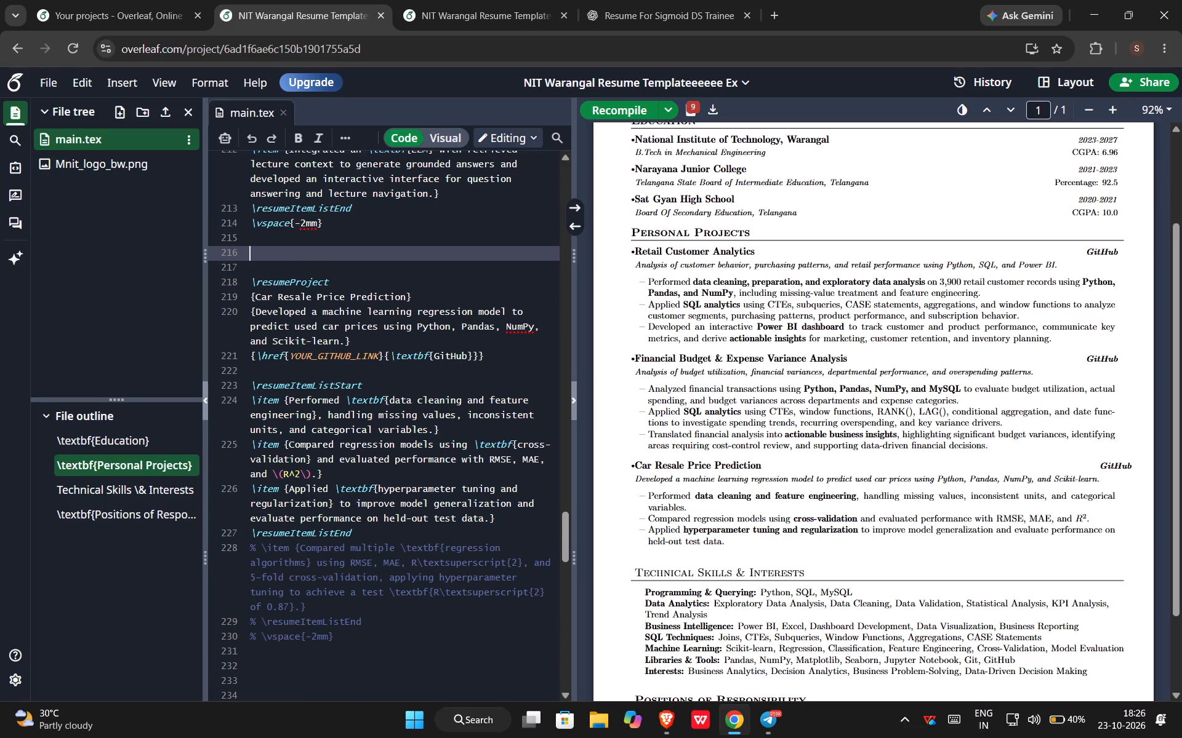
{"action": "left_click", "coordinate": [371, 534]}
{"action": "key", "text": "Return"}
{"action": "key", "text": "Return"}
{"action": "key", "text": "ctrl+v"}
{"action": "scroll", "coordinate": [371, 534], "scroll_direction": "down", "scroll_amount": 1}
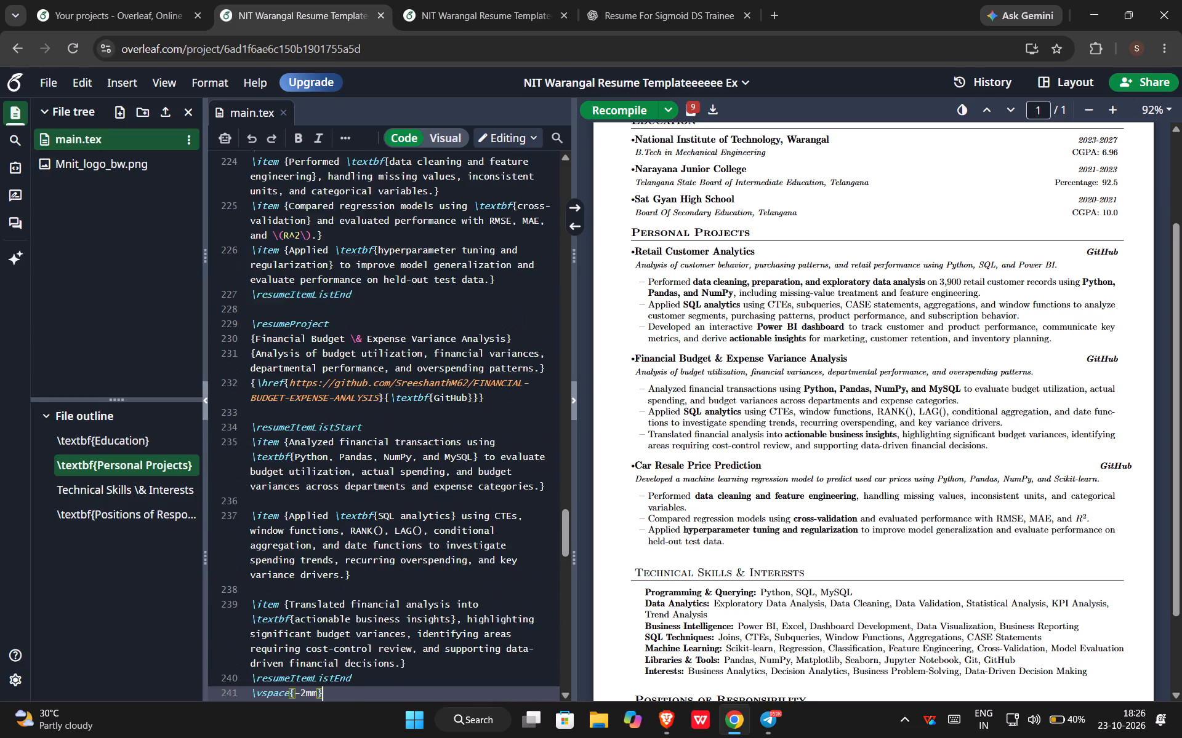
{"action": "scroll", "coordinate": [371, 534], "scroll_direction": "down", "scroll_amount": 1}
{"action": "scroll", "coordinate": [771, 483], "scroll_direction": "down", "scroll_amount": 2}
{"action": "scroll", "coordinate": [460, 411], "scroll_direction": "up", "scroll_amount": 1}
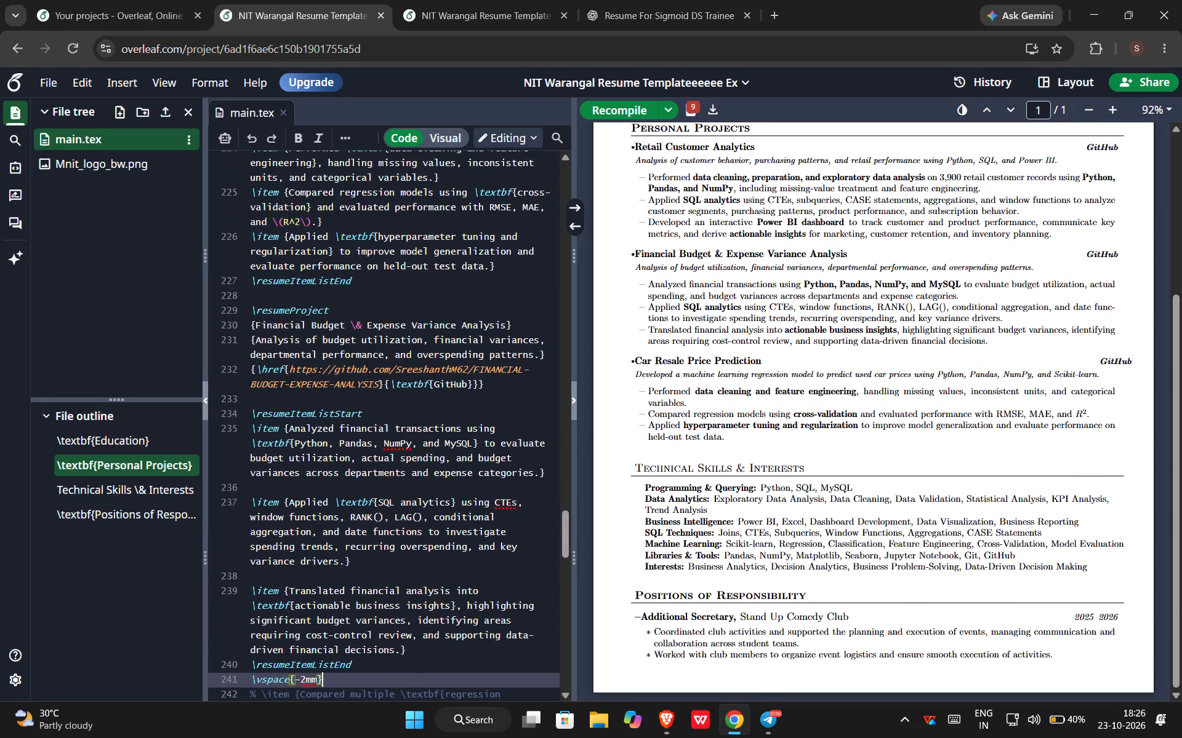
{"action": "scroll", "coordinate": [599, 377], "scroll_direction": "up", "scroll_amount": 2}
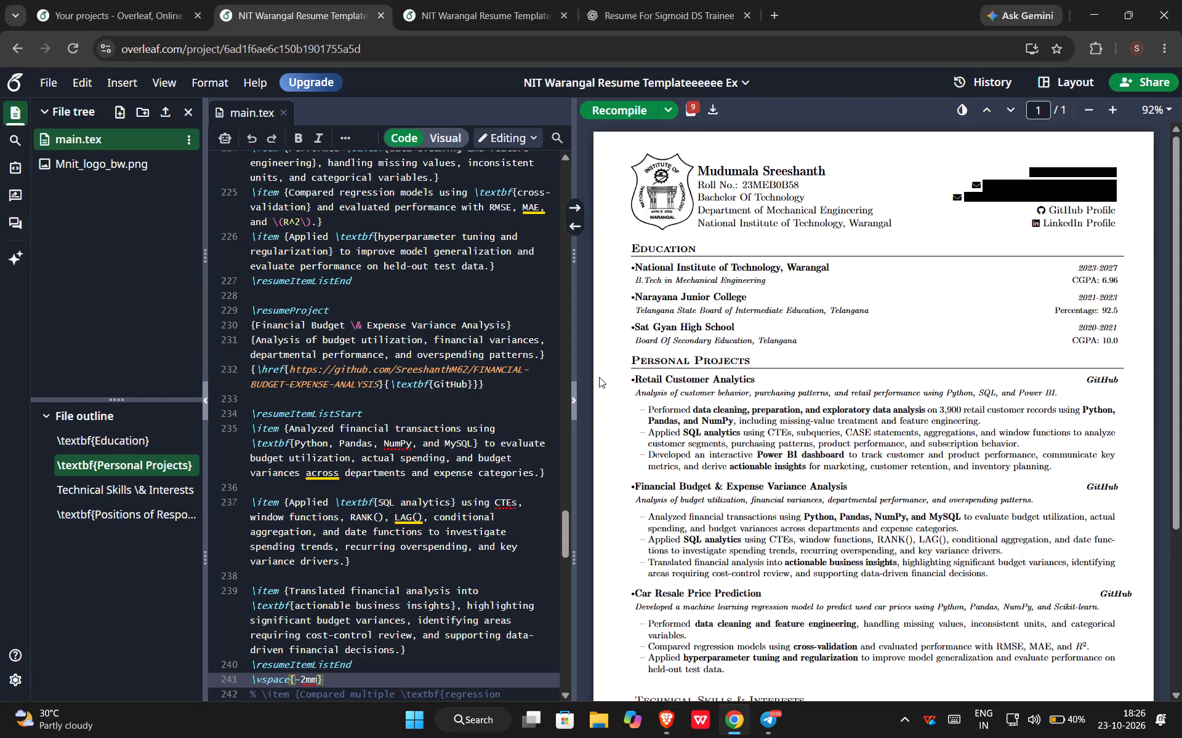
Switch to Brave, skip forward and back in the salon prank video, and raise its volume.
{"action": "key", "text": "Right"}
{"action": "key", "text": "Right"}
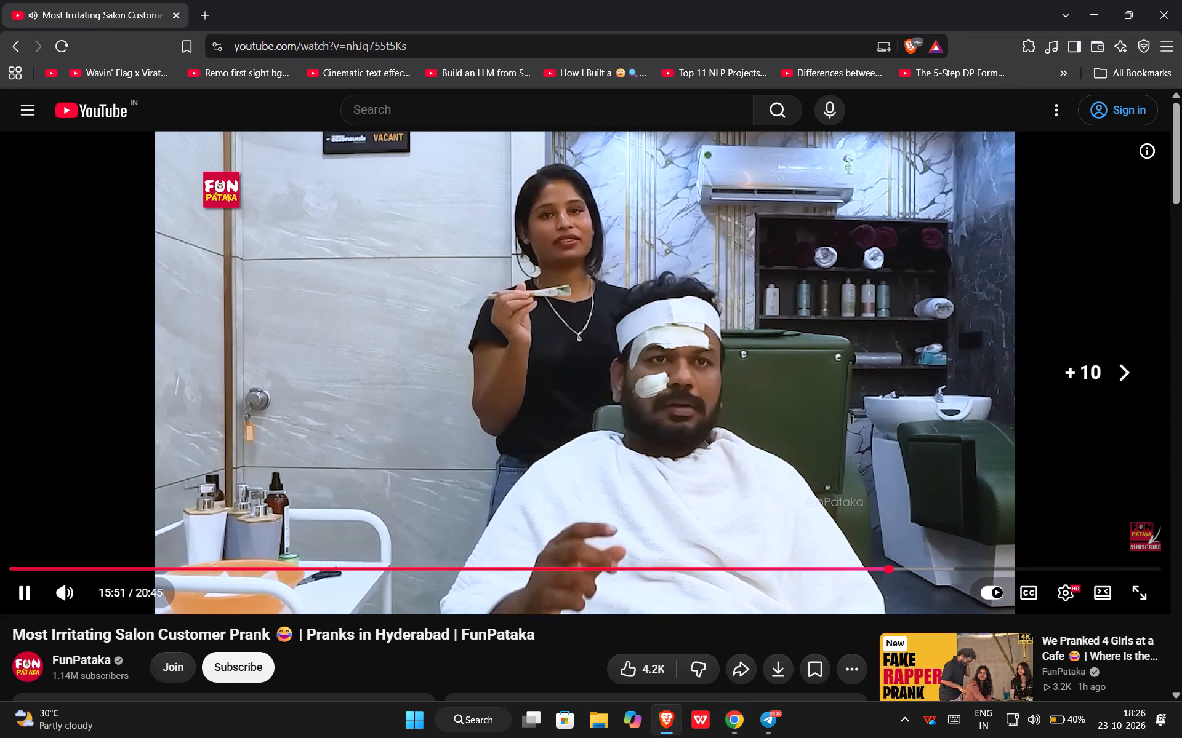
{"action": "key", "text": "Left"}
{"action": "key", "text": "Left"}
{"action": "key", "text": "Up"}
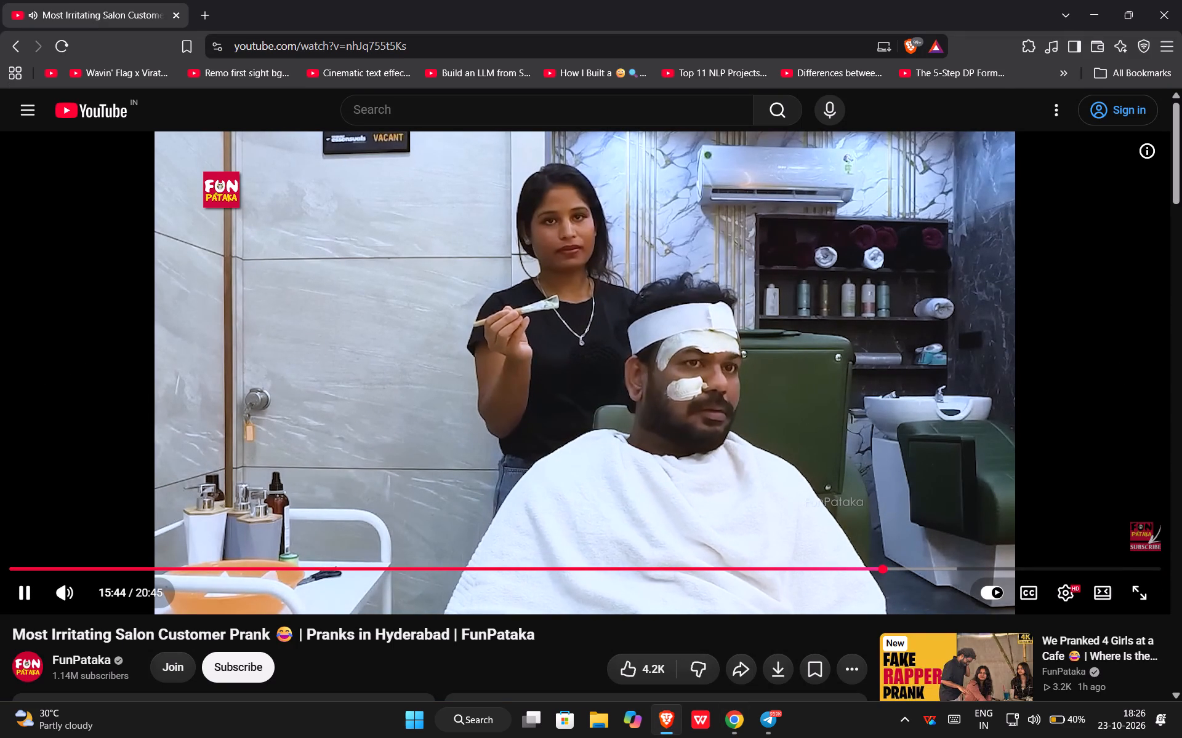
{"action": "key", "text": "Up"}
{"action": "key", "text": "Up"}
{"action": "key", "text": "Up"}
{"action": "key", "text": "Up"}
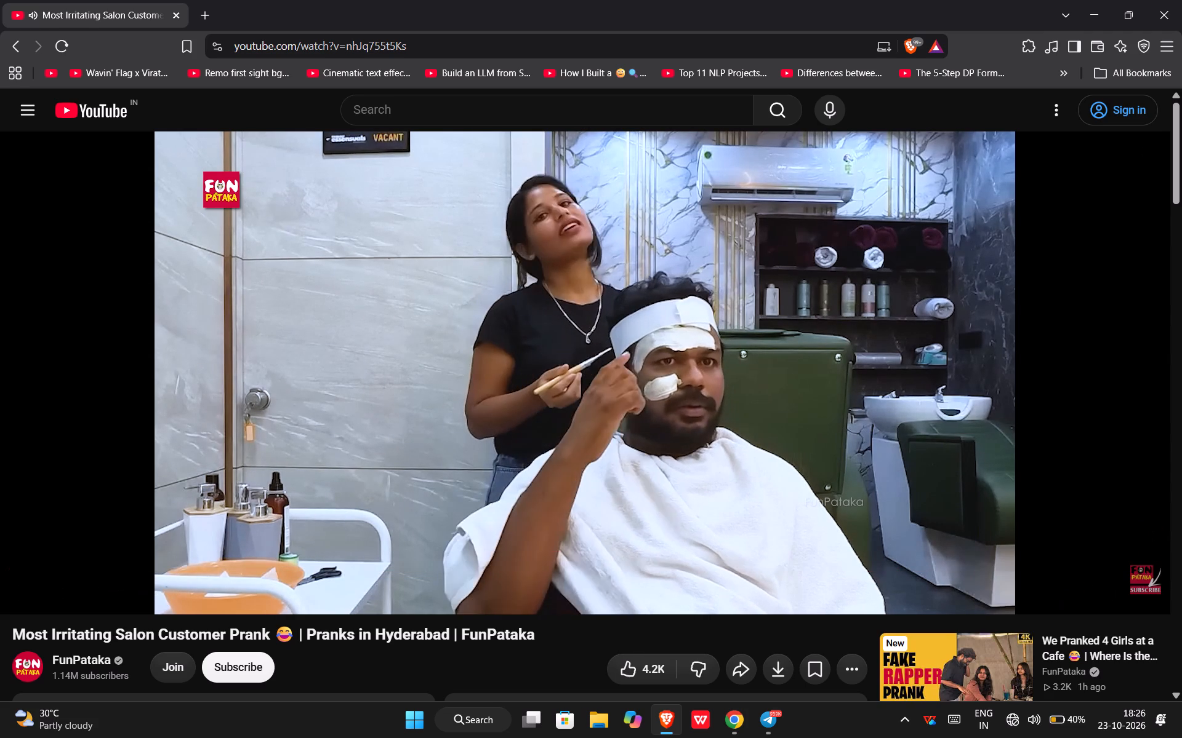
{"action": "key", "text": "Up"}
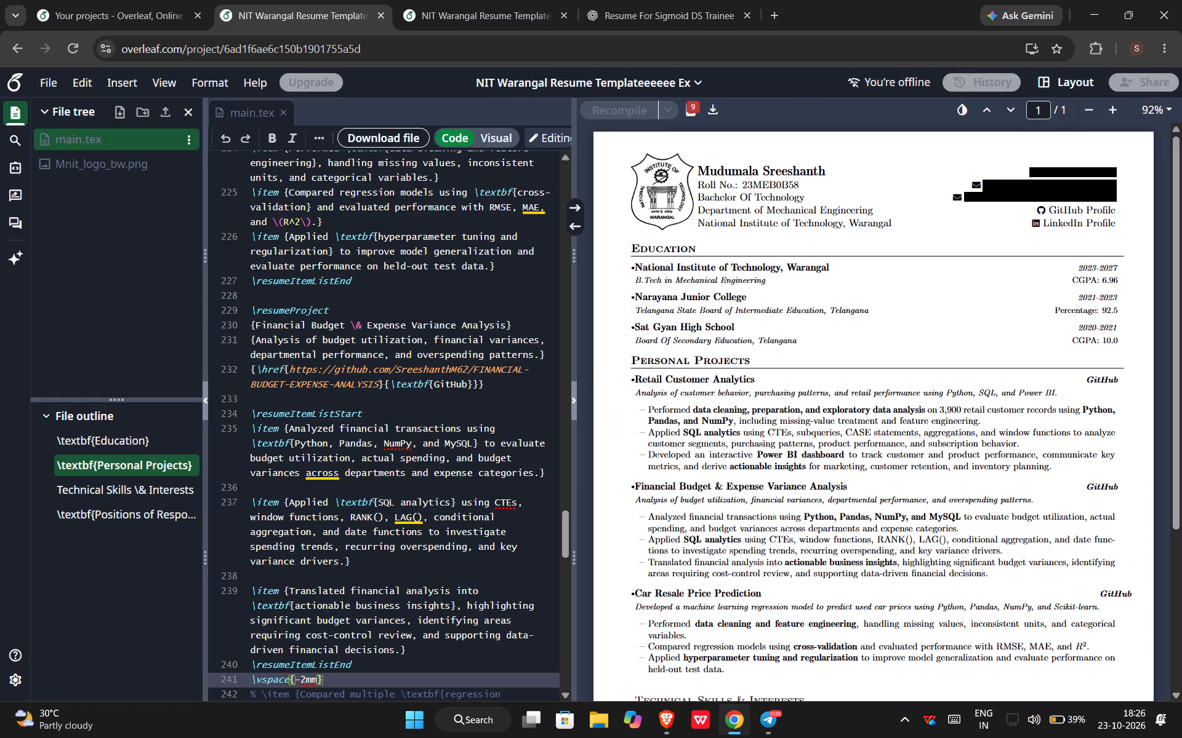
{"action": "scroll", "coordinate": [324, 307], "scroll_direction": "down", "scroll_amount": 1}
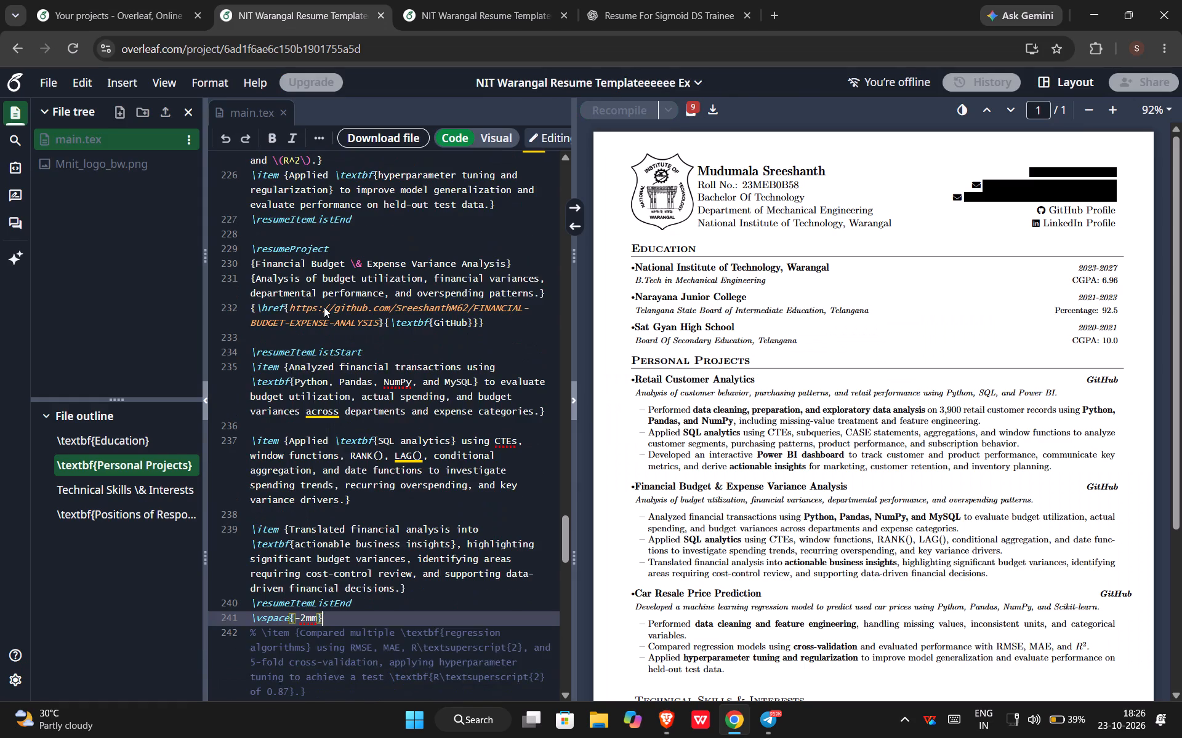
{"action": "scroll", "coordinate": [324, 307], "scroll_direction": "down", "scroll_amount": 1}
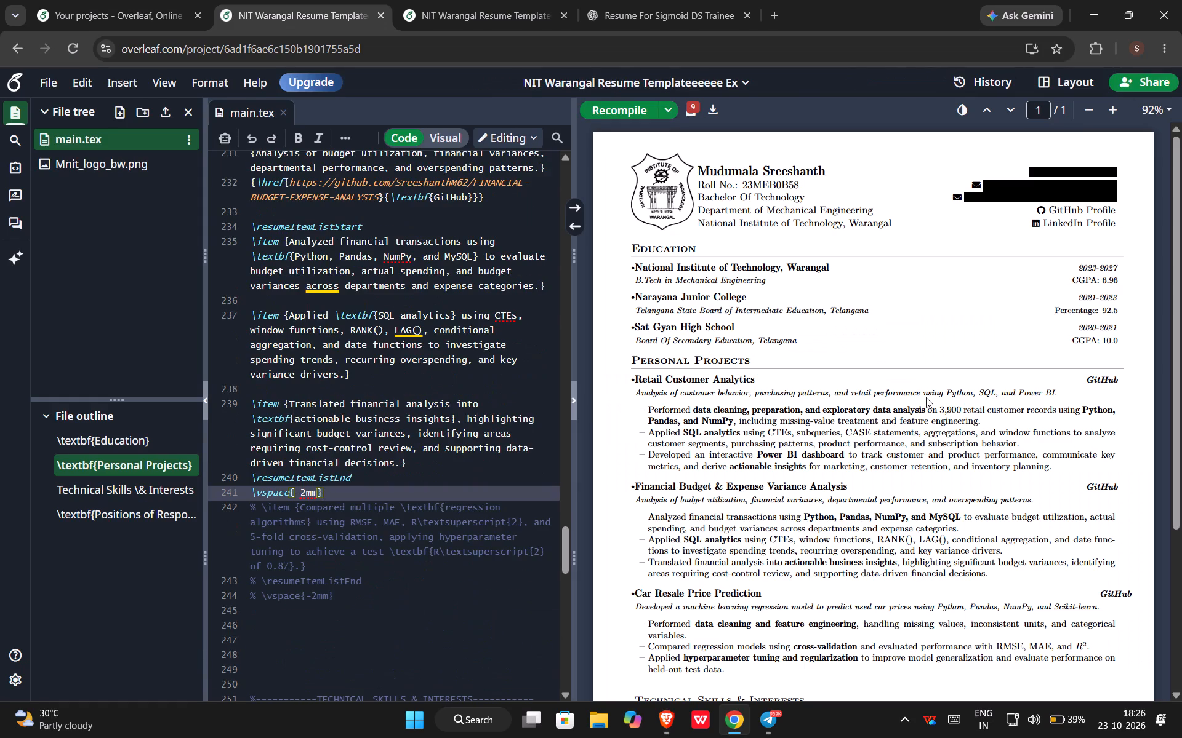
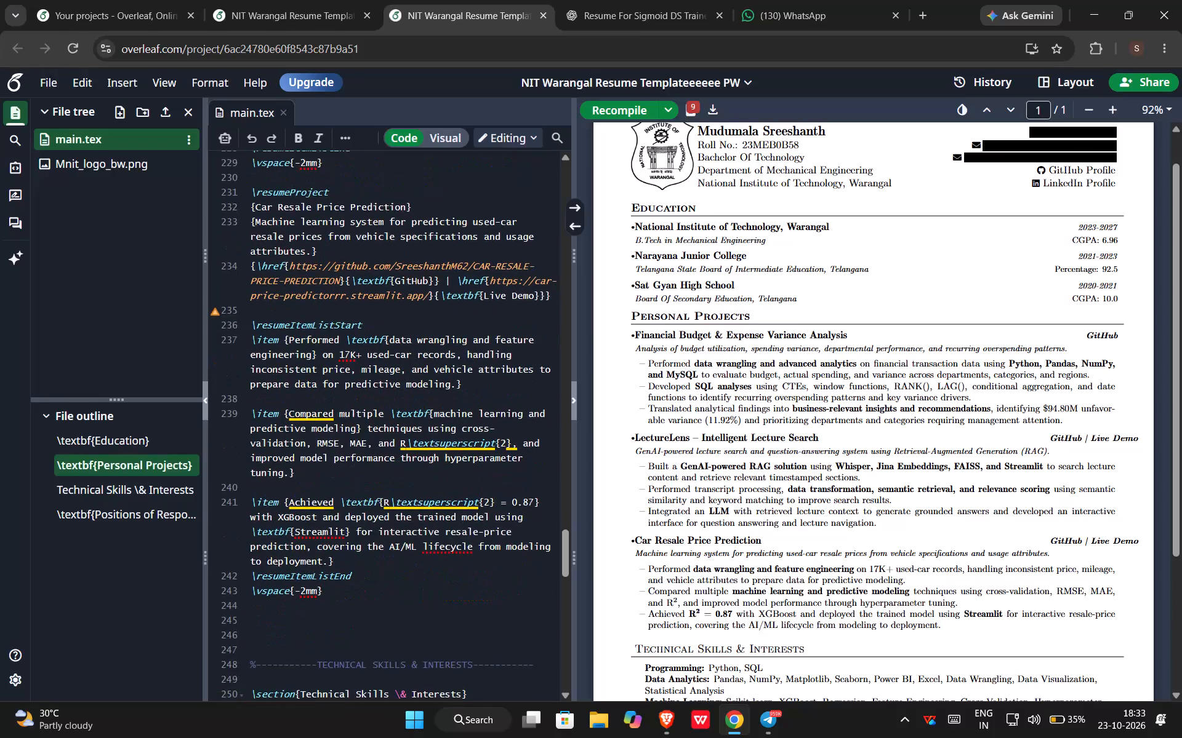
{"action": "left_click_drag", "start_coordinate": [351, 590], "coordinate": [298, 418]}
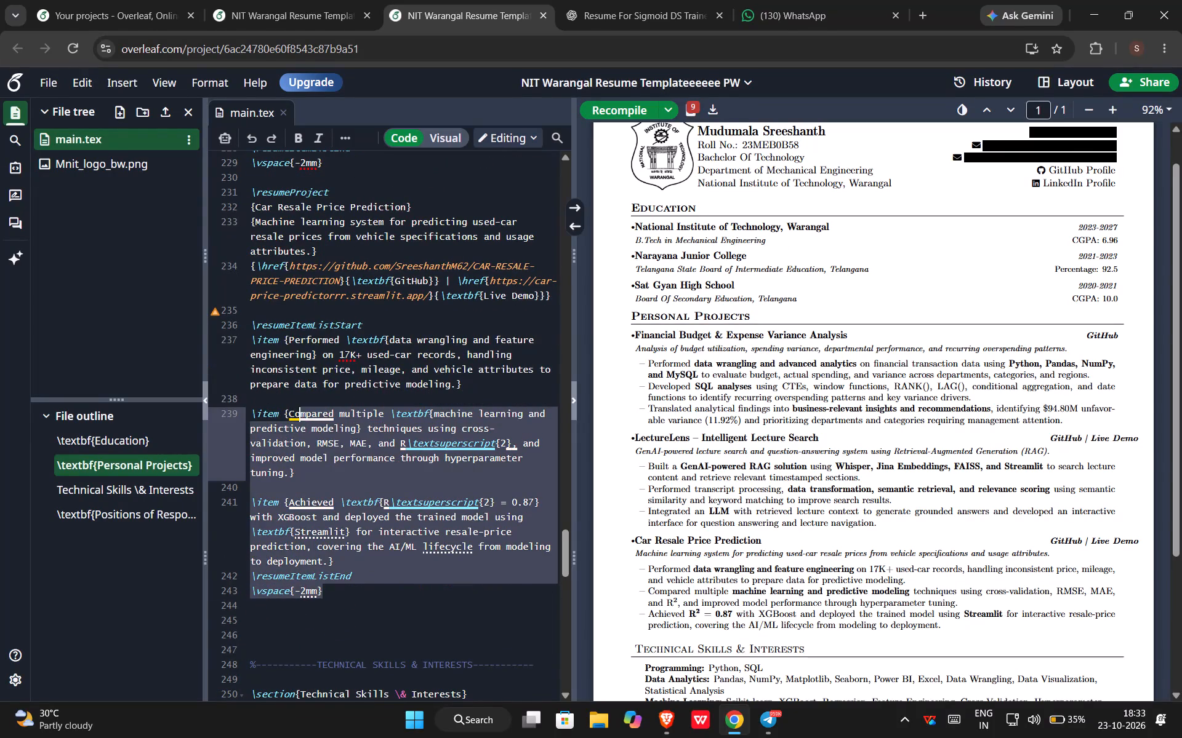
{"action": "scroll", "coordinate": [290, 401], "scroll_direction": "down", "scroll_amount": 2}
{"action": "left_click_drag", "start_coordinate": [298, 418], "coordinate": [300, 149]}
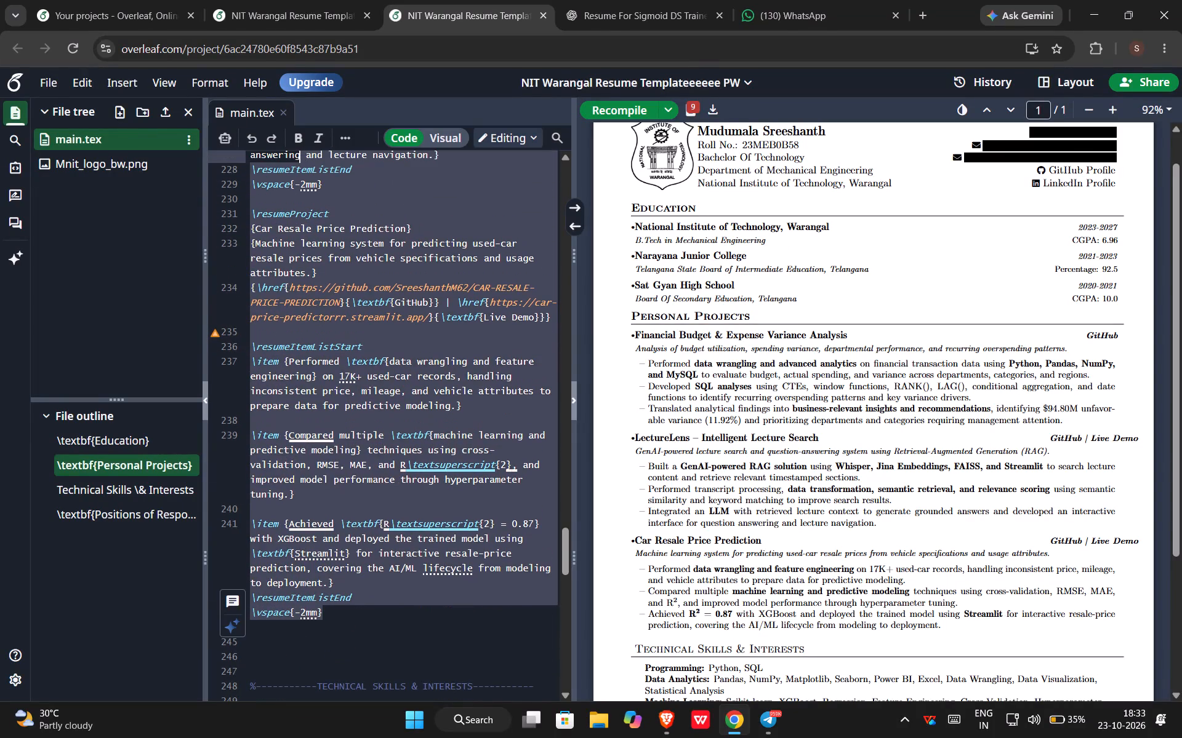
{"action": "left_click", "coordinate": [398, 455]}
Compare the Personal Projects and Technical Skills content of the Ex resume with that of the PW resume.
{"action": "scroll", "coordinate": [398, 455], "scroll_direction": "up", "scroll_amount": 1}
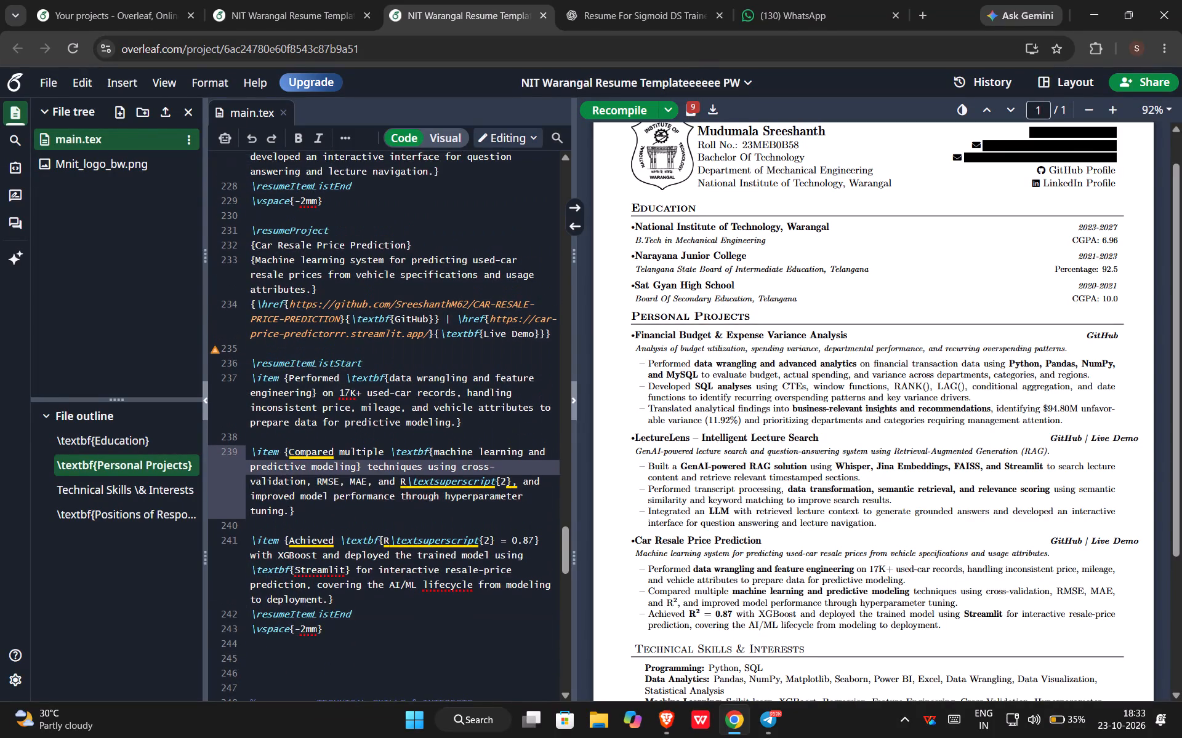
{"action": "scroll", "coordinate": [398, 455], "scroll_direction": "up", "scroll_amount": 1}
{"action": "left_click", "coordinate": [224, 0]}
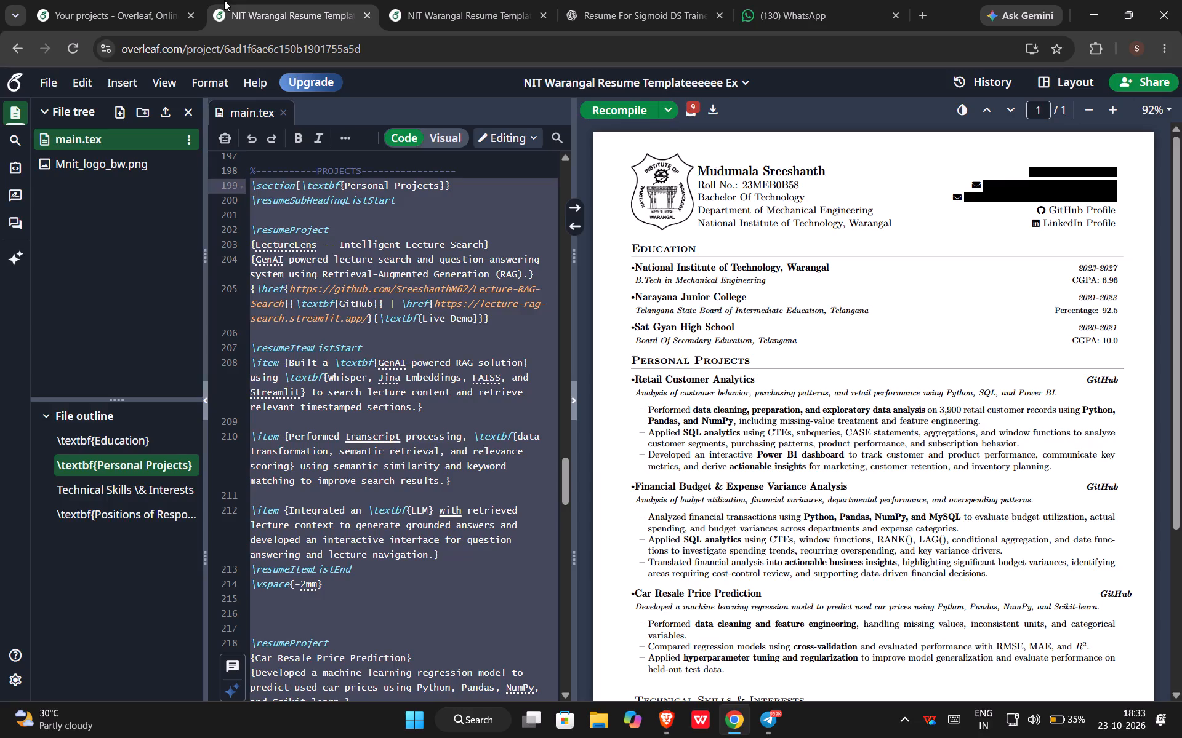
{"action": "scroll", "coordinate": [645, 486], "scroll_direction": "down", "scroll_amount": 1}
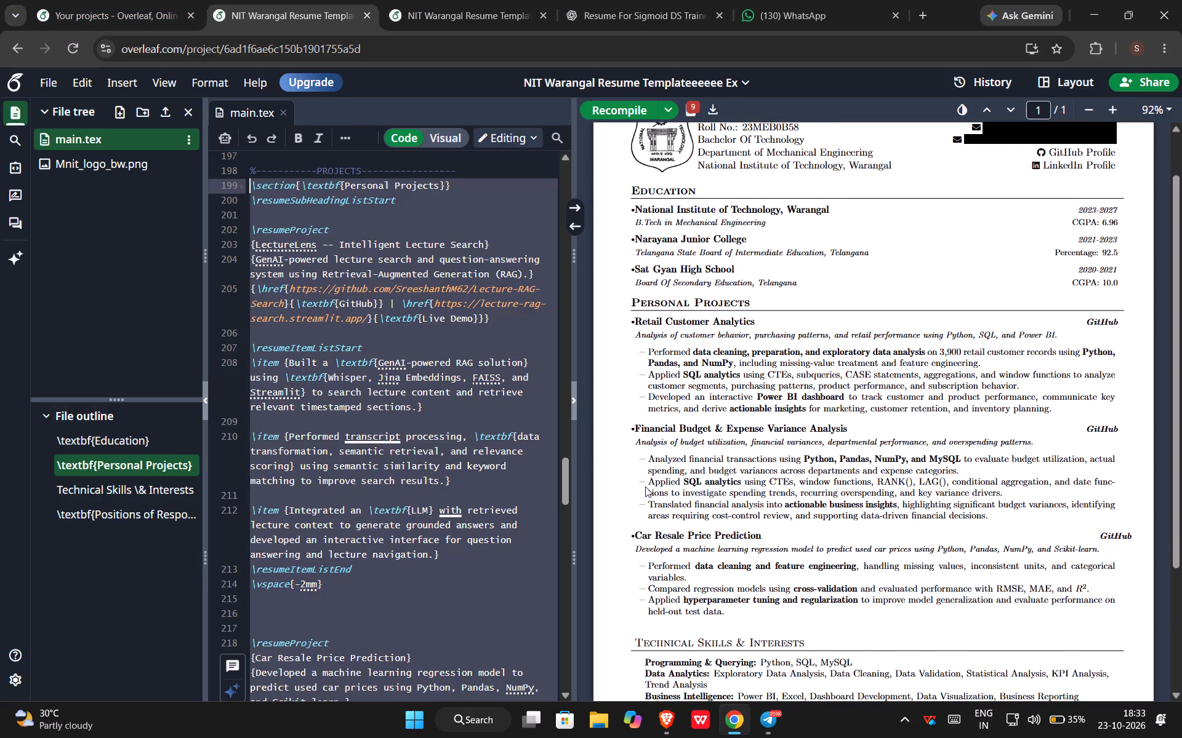
{"action": "scroll", "coordinate": [645, 486], "scroll_direction": "down", "scroll_amount": 1}
{"action": "left_click", "coordinate": [438, 0]}
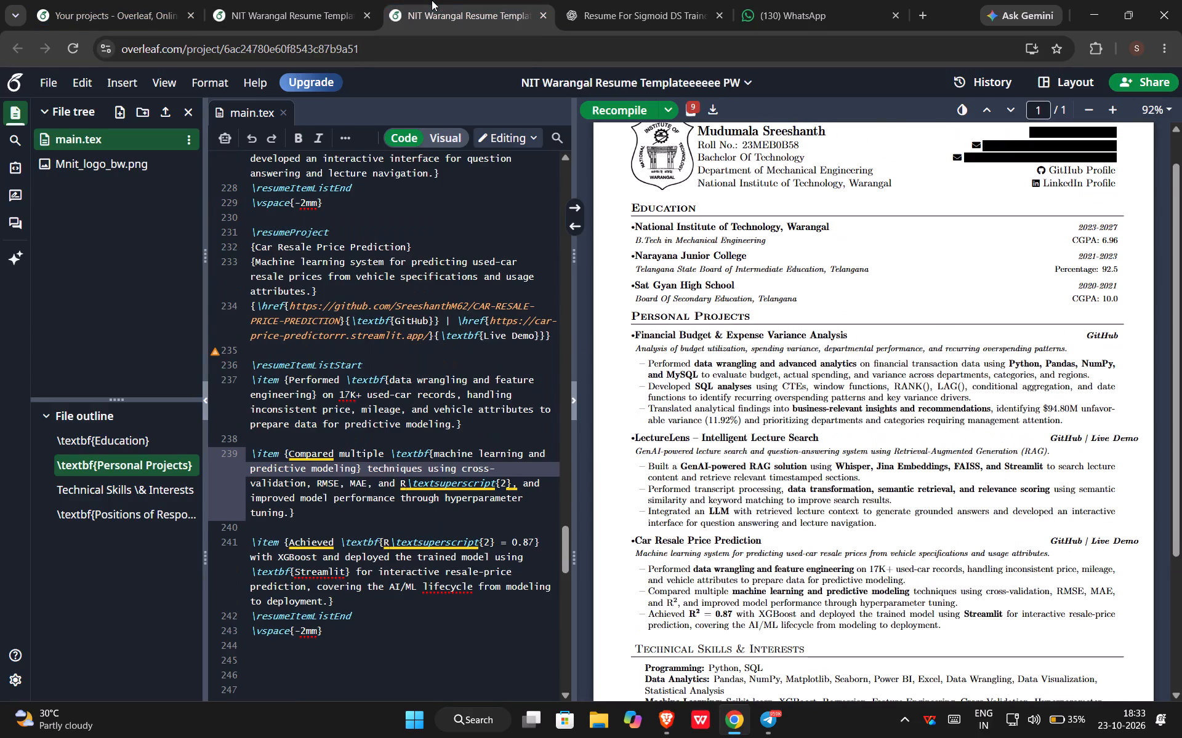
{"action": "scroll", "coordinate": [723, 450], "scroll_direction": "down", "scroll_amount": 1}
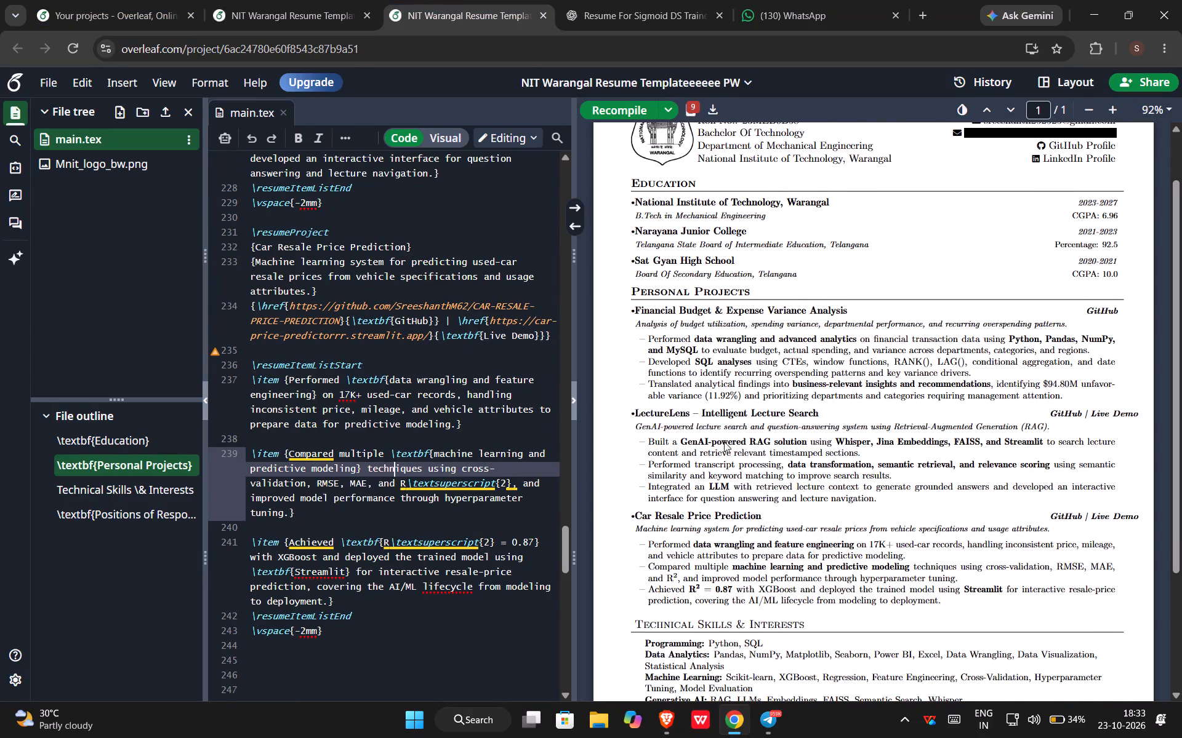
{"action": "scroll", "coordinate": [726, 428], "scroll_direction": "down", "scroll_amount": 2}
{"action": "scroll", "coordinate": [464, 397], "scroll_direction": "up", "scroll_amount": 1}
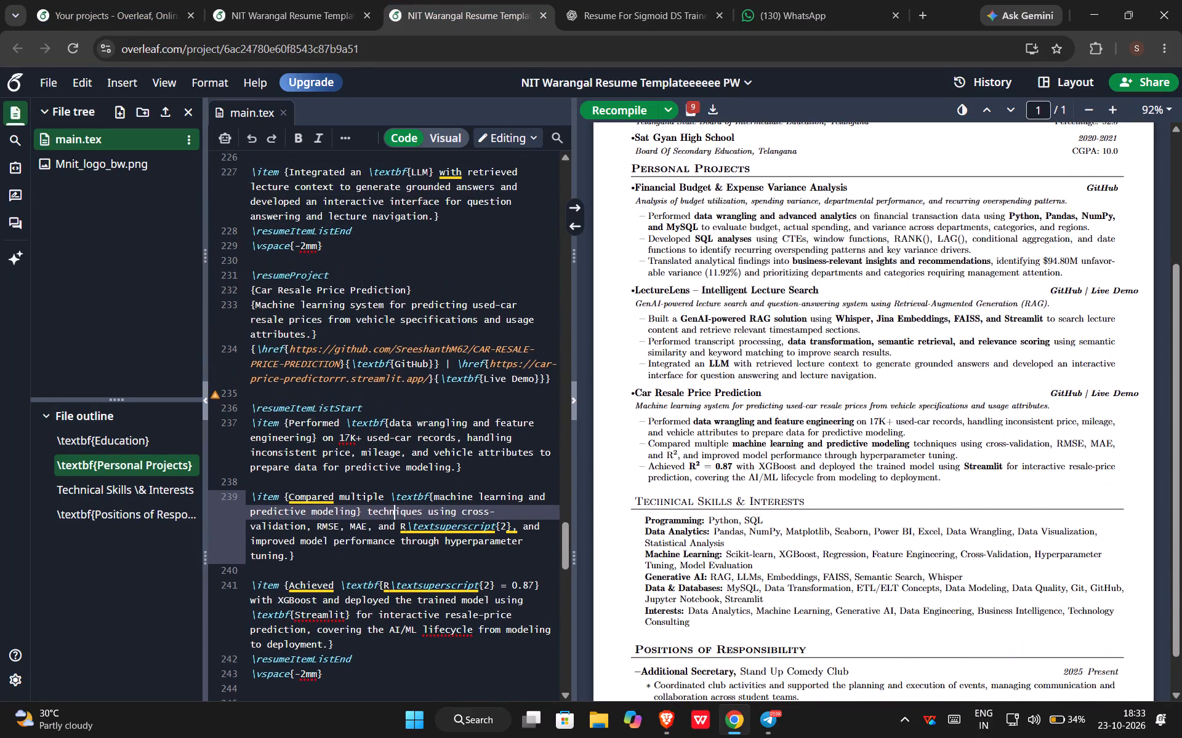
{"action": "left_click", "coordinate": [259, 0]}
{"action": "left_click", "coordinate": [411, 0]}
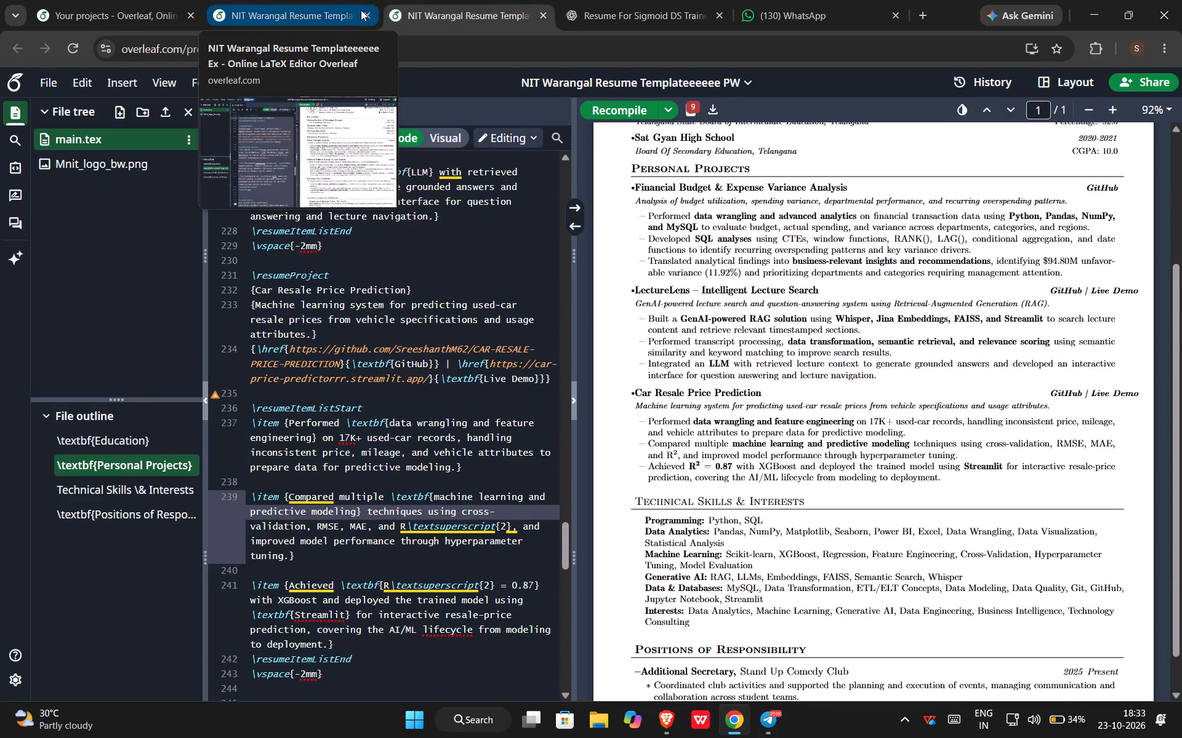
{"action": "left_click", "coordinate": [322, 2]}
{"action": "scroll", "coordinate": [383, 231], "scroll_direction": "down", "scroll_amount": 2}
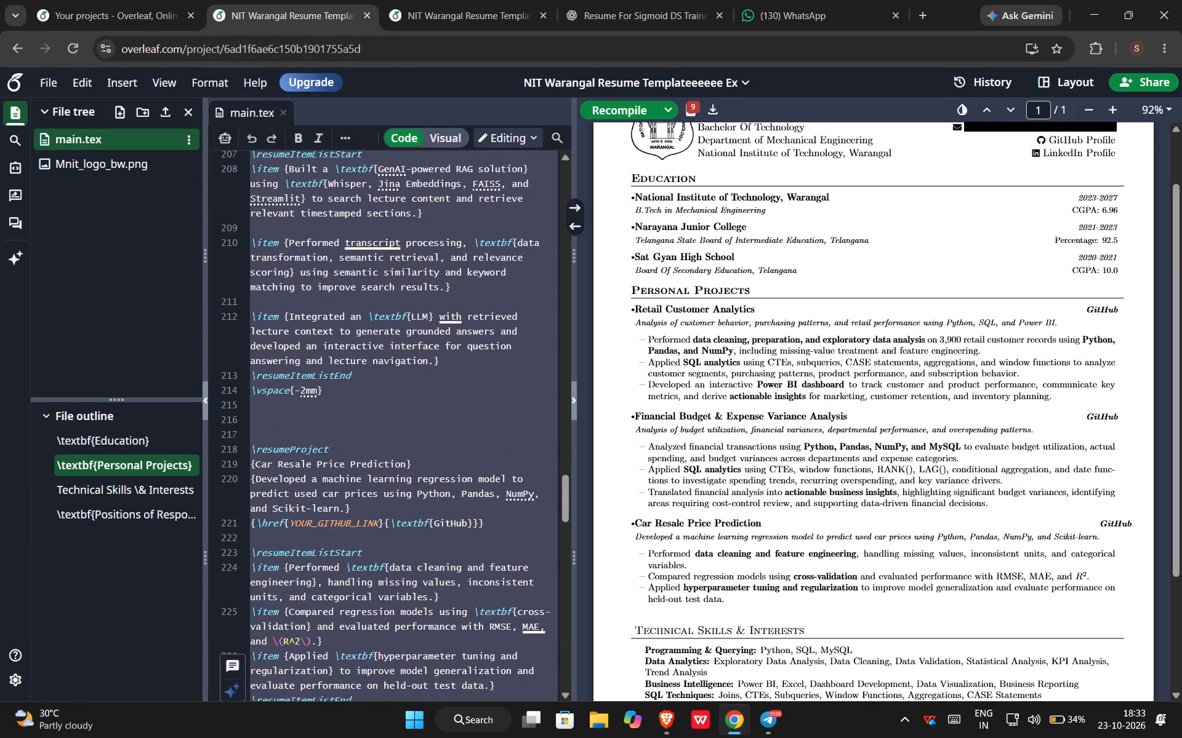
{"action": "scroll", "coordinate": [383, 231], "scroll_direction": "down", "scroll_amount": 2}
{"action": "left_click", "coordinate": [470, 0]}
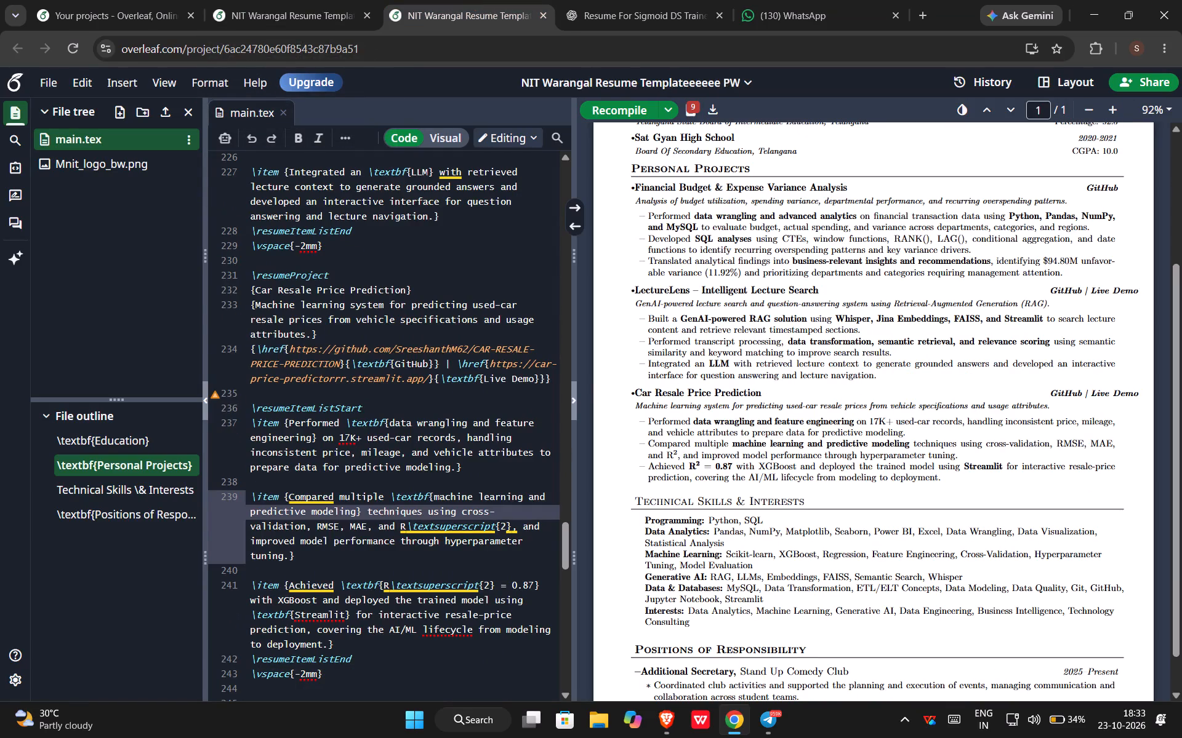
Replace the PW resume's three projects, from the Financial Budget \resumeProject through Car Resale's closing \vspace{-2mm}, with the copied projects code and recompile.
{"action": "left_click_drag", "start_coordinate": [326, 676], "coordinate": [247, 149]}
{"action": "scroll", "coordinate": [270, 303], "scroll_direction": "down", "scroll_amount": 1}
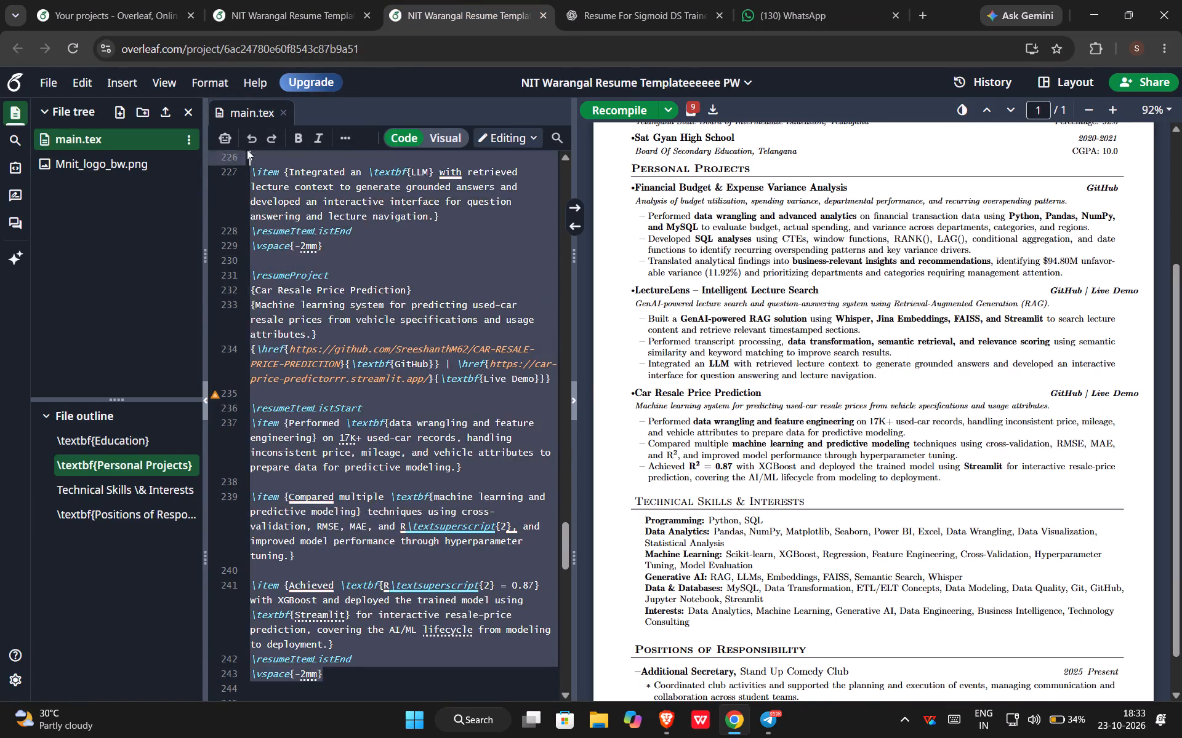
{"action": "scroll", "coordinate": [247, 149], "scroll_direction": "down", "scroll_amount": 1}
{"action": "left_click_drag", "start_coordinate": [247, 149], "coordinate": [230, 161]}
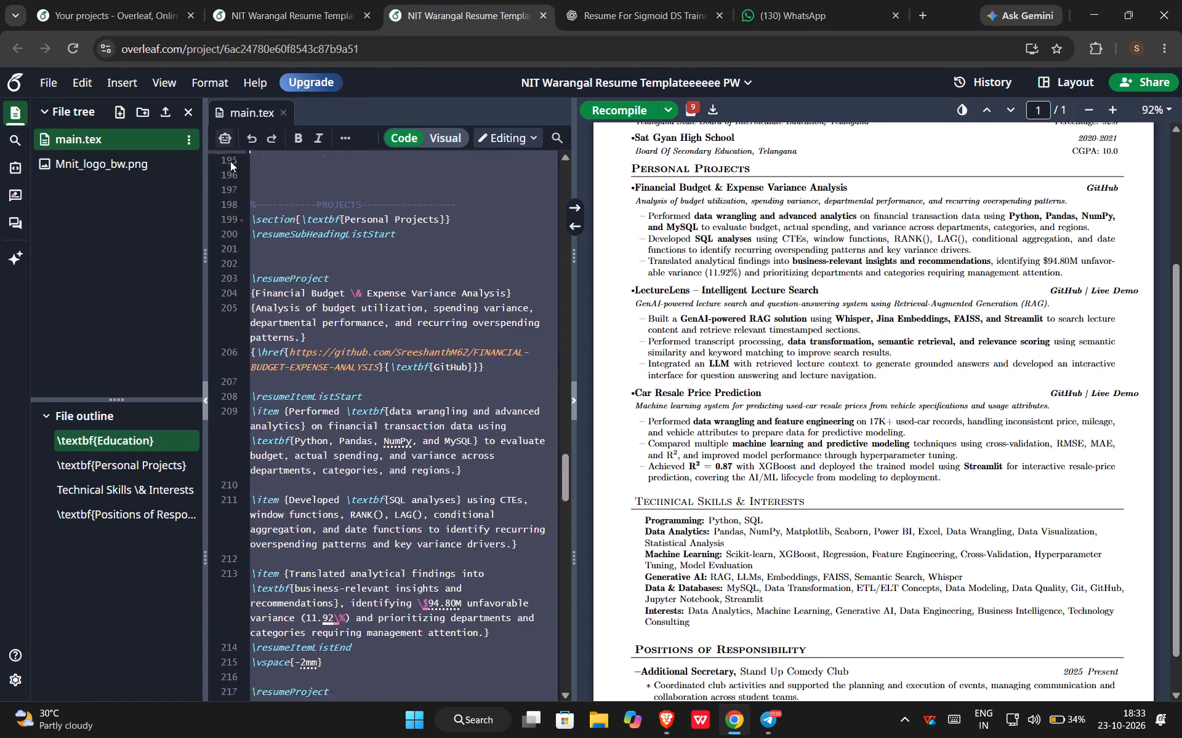
{"action": "left_click_drag", "start_coordinate": [230, 161], "coordinate": [230, 294]}
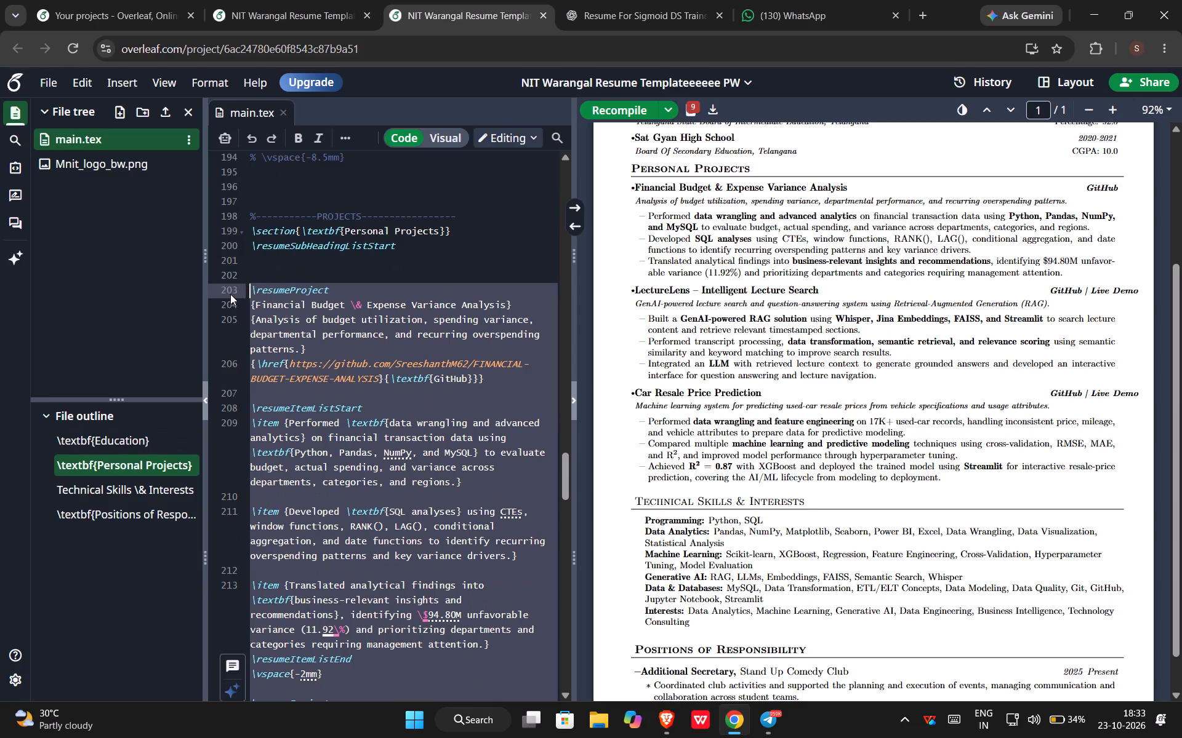
{"action": "key", "text": "ctrl+v"}
{"action": "scroll", "coordinate": [413, 346], "scroll_direction": "up", "scroll_amount": 1}
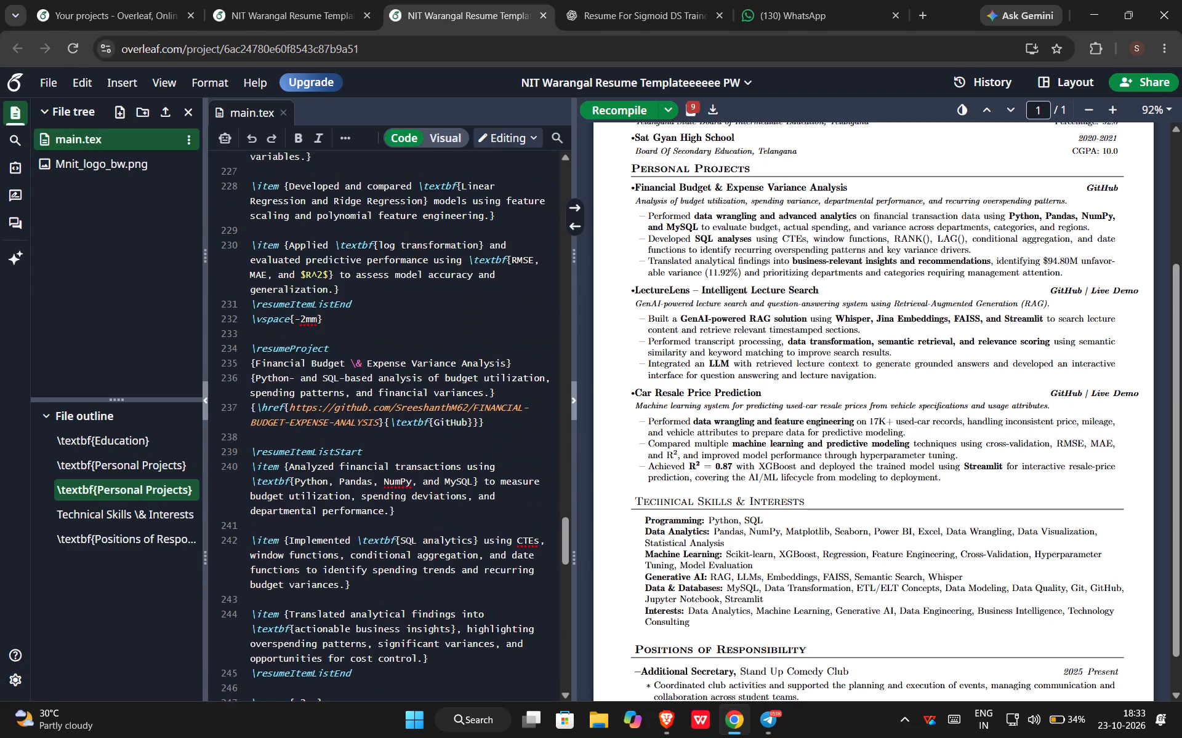
{"action": "left_click", "coordinate": [631, 111]}
{"action": "scroll", "coordinate": [816, 302], "scroll_direction": "up", "scroll_amount": 2}
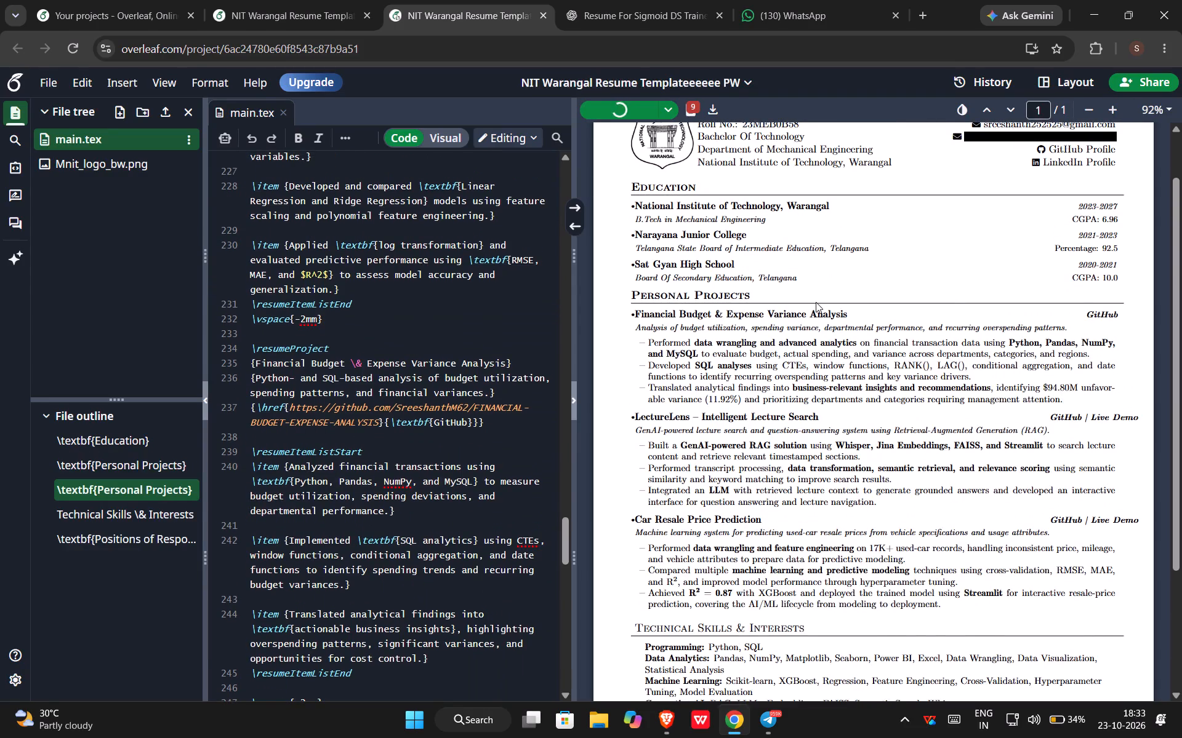
{"action": "left_click", "coordinate": [816, 302]}
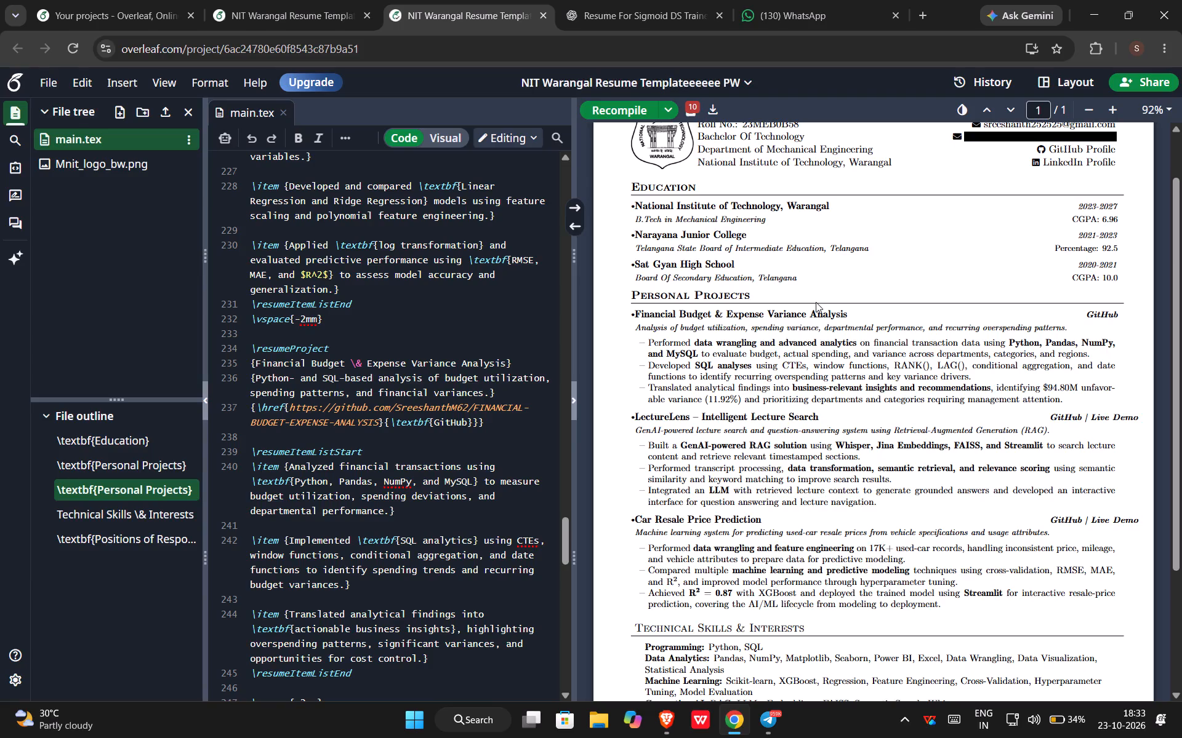
{"action": "scroll", "coordinate": [823, 337], "scroll_direction": "down", "scroll_amount": 1}
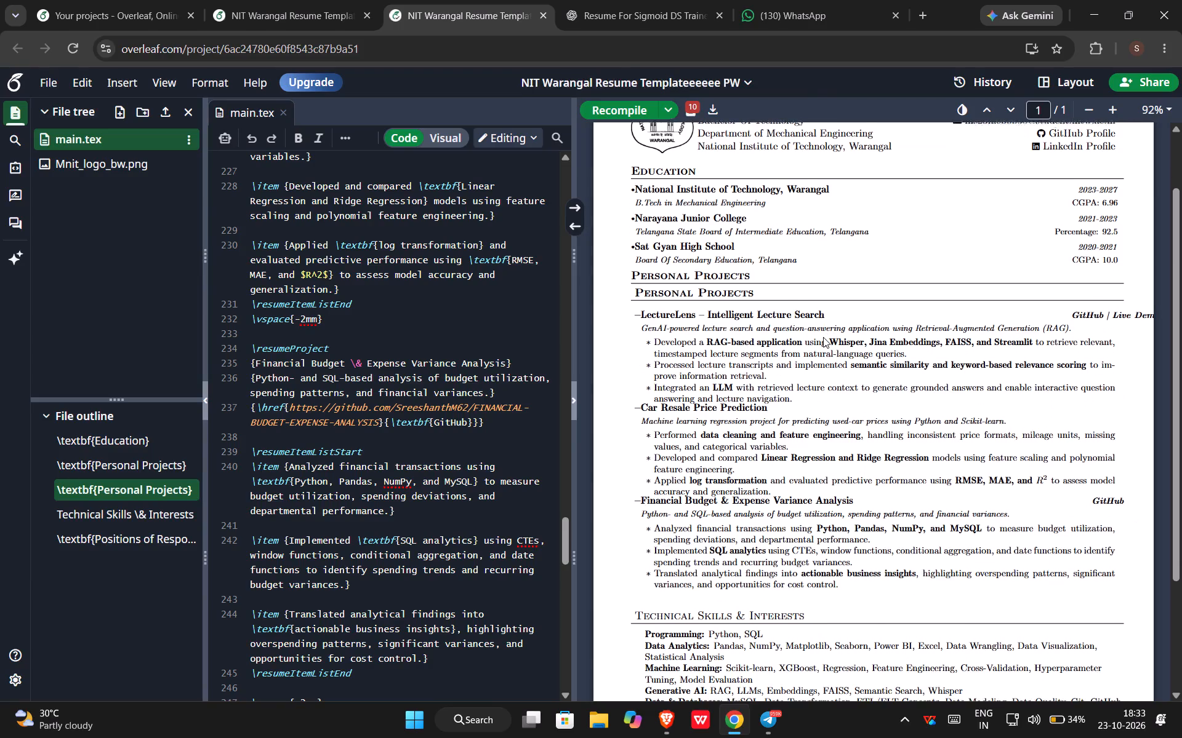
{"action": "scroll", "coordinate": [823, 337], "scroll_direction": "down", "scroll_amount": 1}
Delete the duplicate \section{\textbf{Personal Projects}} and \resumeSubHeadingListStart lines above the LectureLens project and recompile.
{"action": "scroll", "coordinate": [460, 375], "scroll_direction": "up", "scroll_amount": 5}
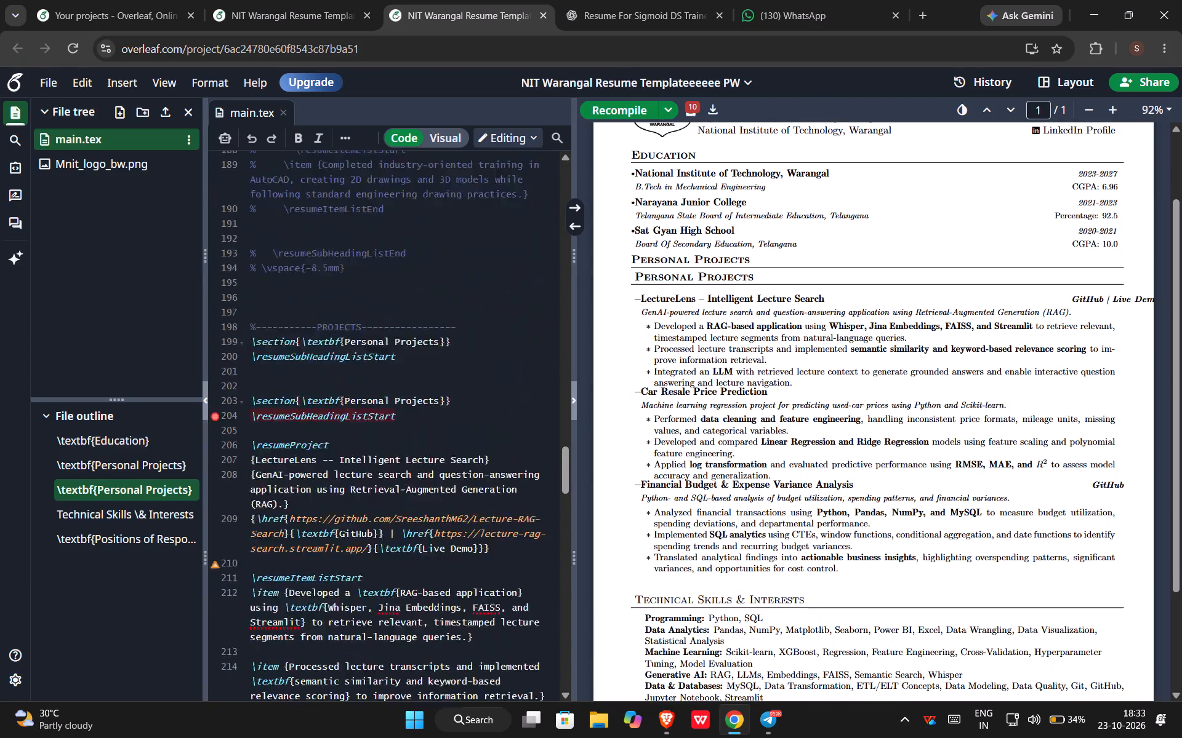
{"action": "scroll", "coordinate": [460, 375], "scroll_direction": "up", "scroll_amount": 1}
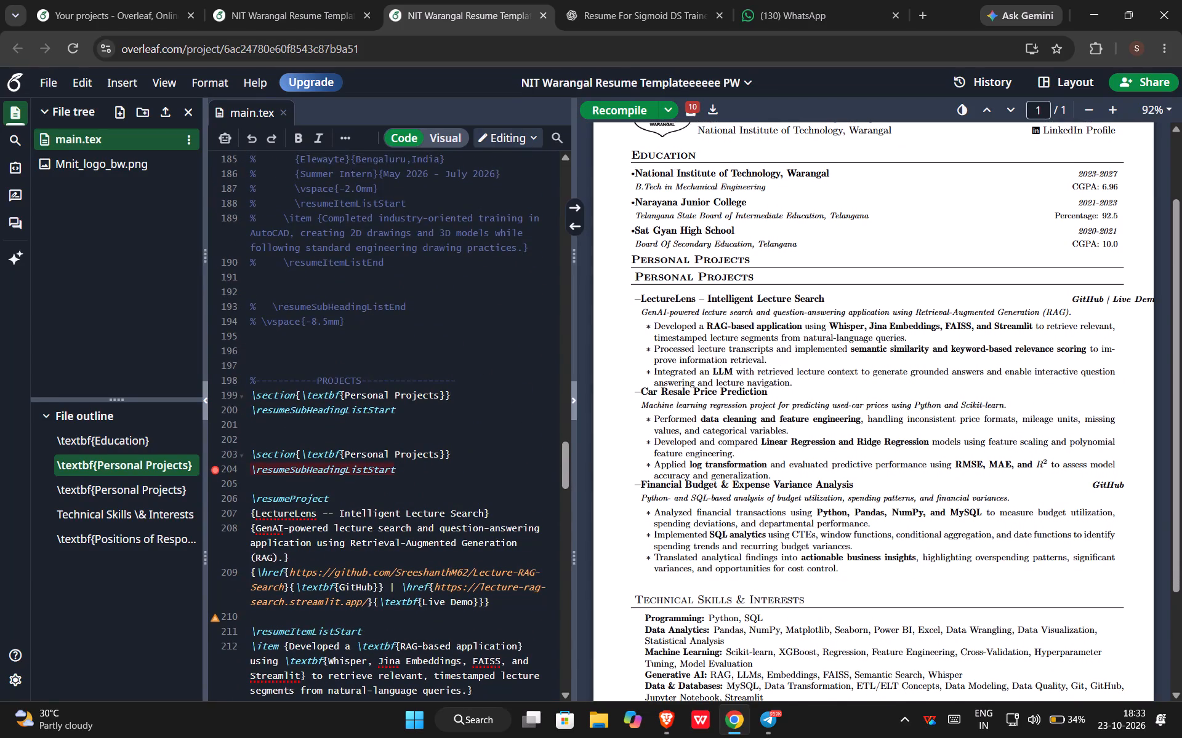
{"action": "left_click_drag", "start_coordinate": [412, 470], "coordinate": [236, 454]}
{"action": "key", "text": "BackSpace"}
{"action": "key", "text": "BackSpace"}
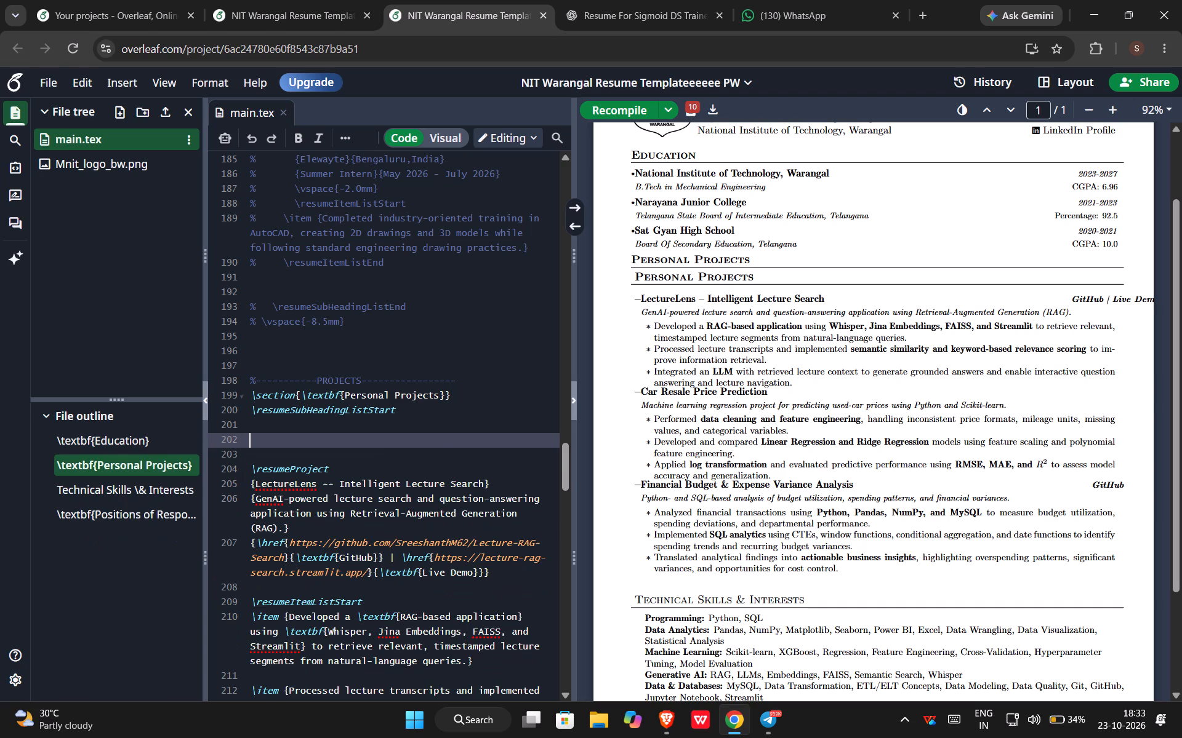
{"action": "key", "text": "ctrl+Return"}
{"action": "scroll", "coordinate": [385, 515], "scroll_direction": "down", "scroll_amount": 1}
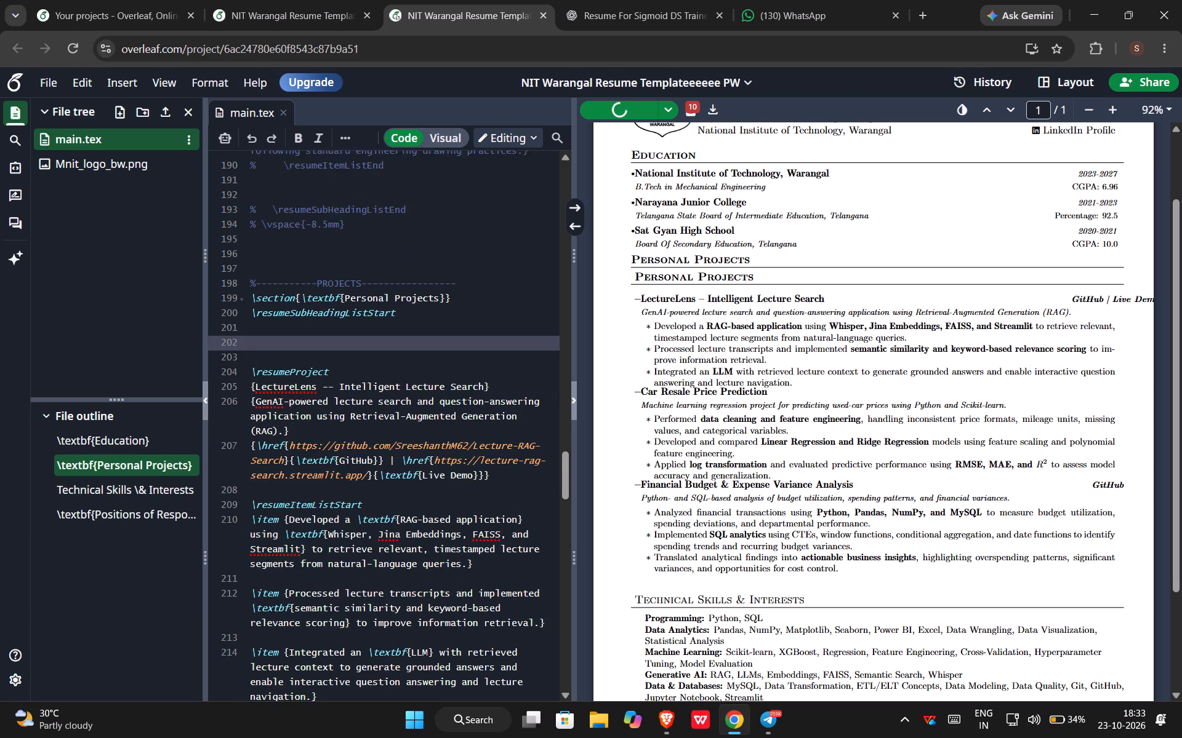
{"action": "scroll", "coordinate": [385, 515], "scroll_direction": "down", "scroll_amount": 1}
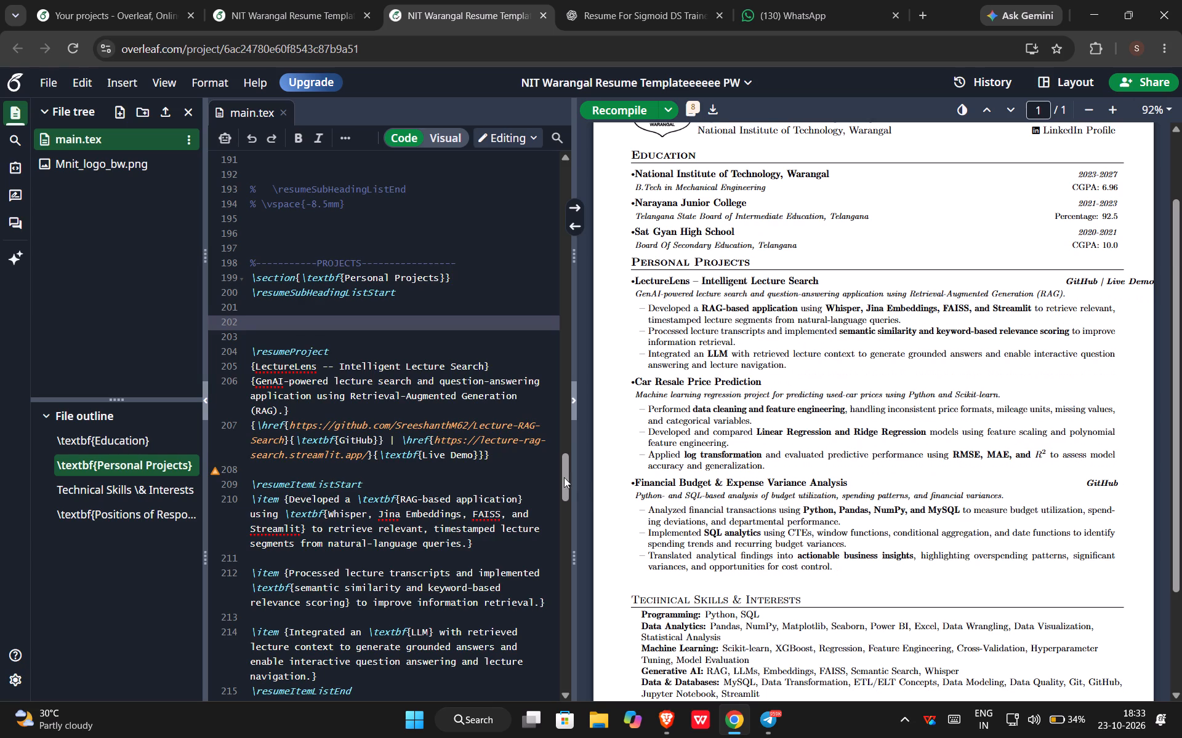
Undo the projects replacement and copy the original LectureLens description, "GenAI-powered lecture search and question-answering system using Retrieval-Augmented Generation (RAG).".
{"action": "scroll", "coordinate": [410, 461], "scroll_direction": "down", "scroll_amount": 1}
{"action": "left_click_drag", "start_coordinate": [297, 360], "coordinate": [247, 334]}
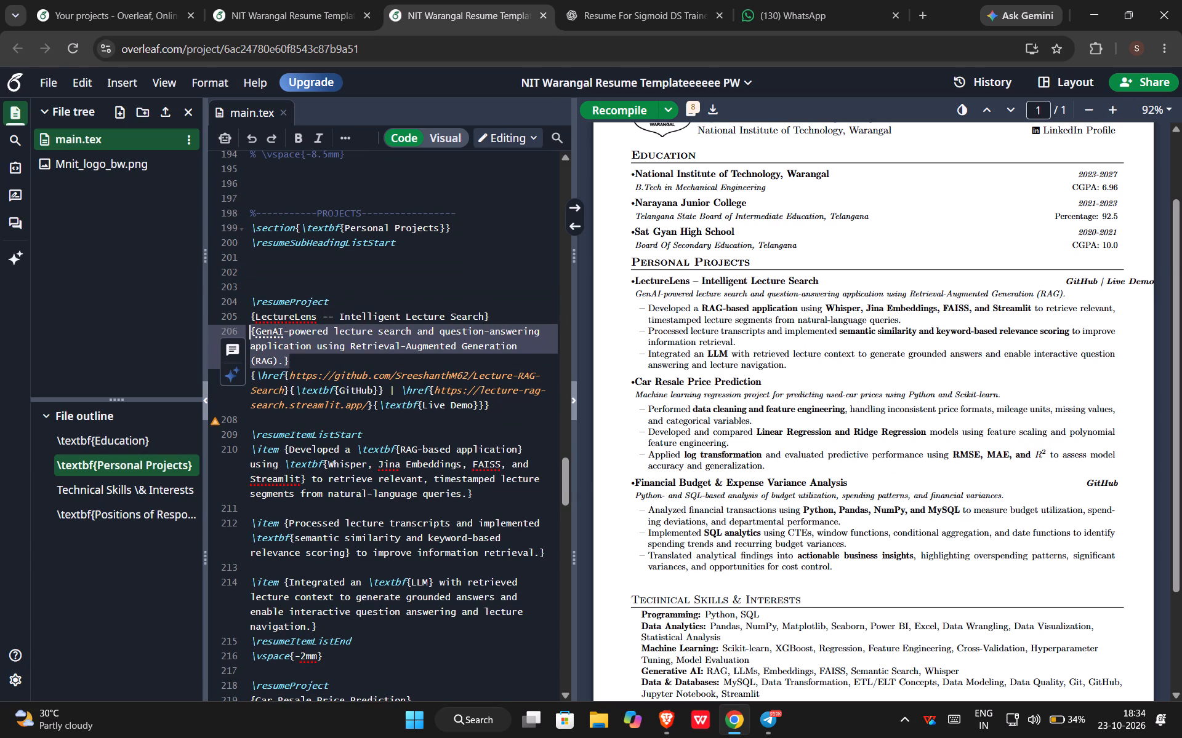
{"action": "key", "text": "ctrl+z"}
{"action": "key", "text": "ctrl+z"}
{"action": "scroll", "coordinate": [401, 411], "scroll_direction": "down", "scroll_amount": 3}
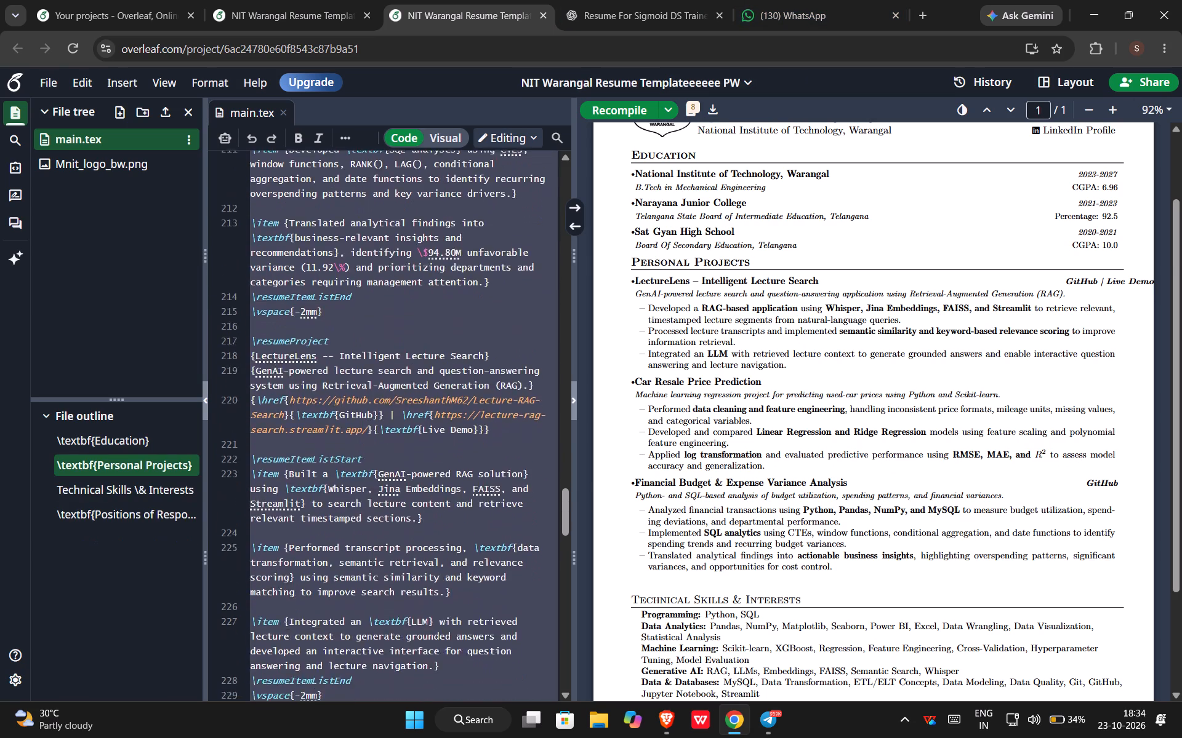
{"action": "scroll", "coordinate": [401, 411], "scroll_direction": "down", "scroll_amount": 3}
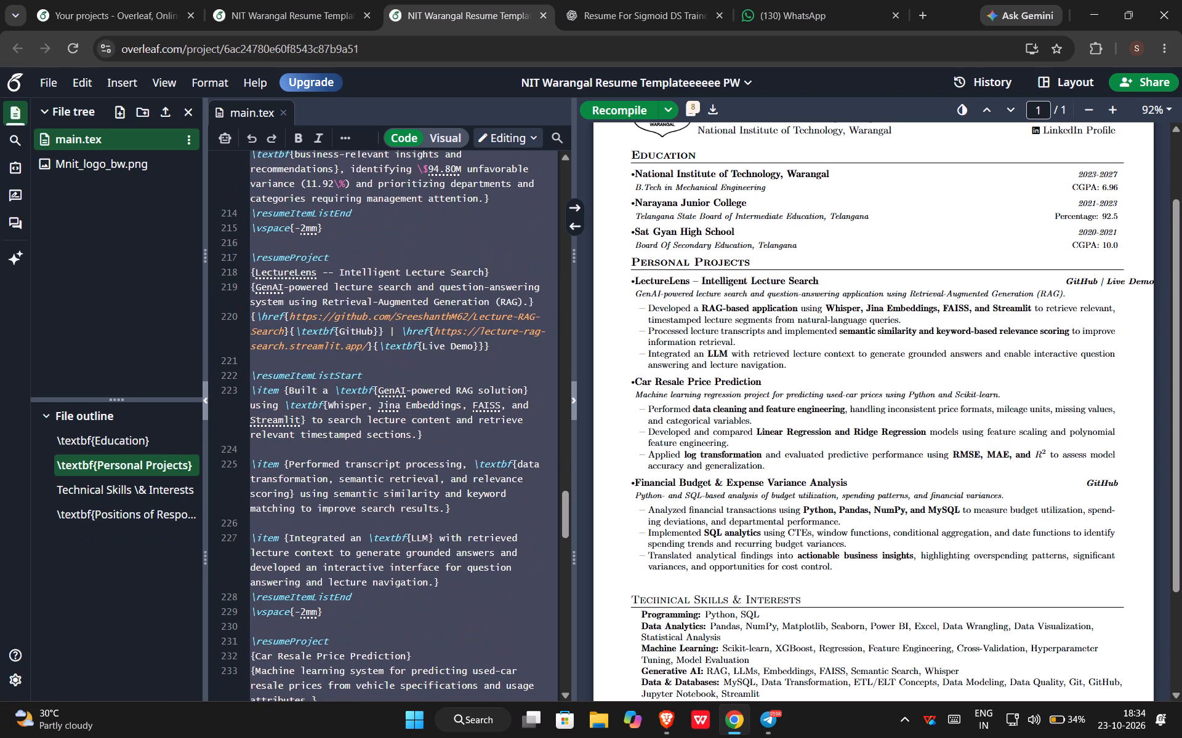
{"action": "left_click", "coordinate": [528, 310]}
{"action": "left_click_drag", "start_coordinate": [537, 301], "coordinate": [243, 292]}
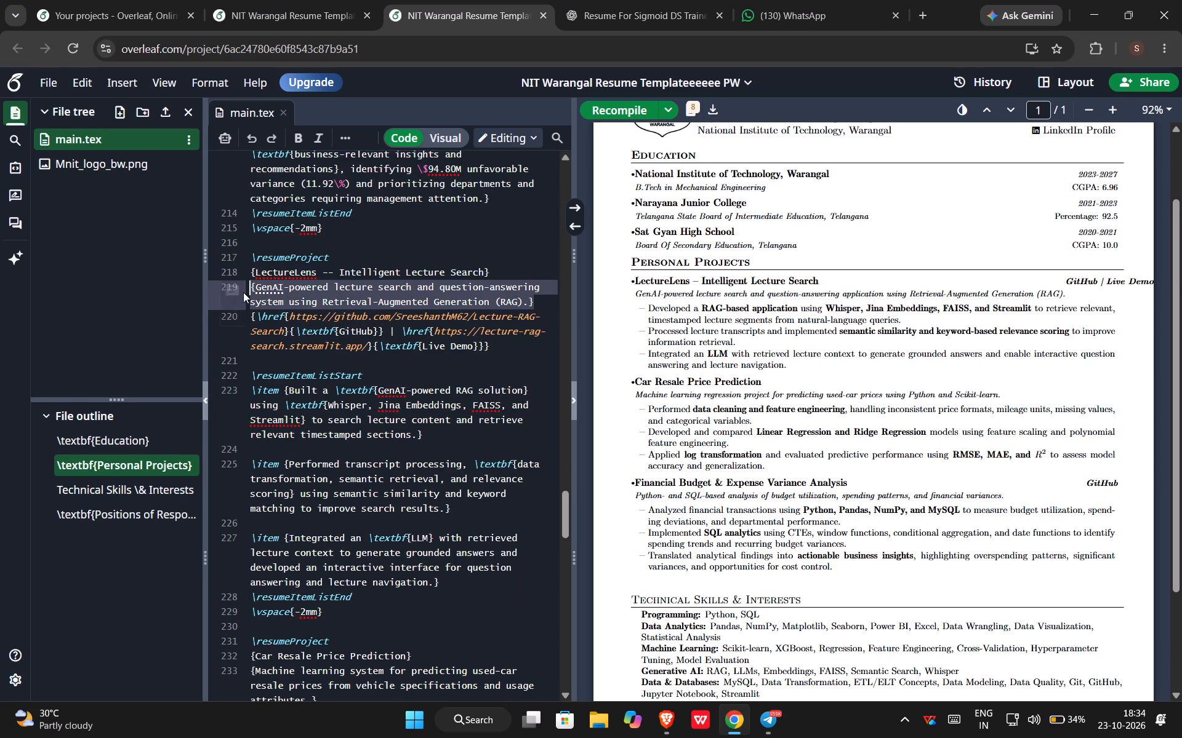
{"action": "key", "text": "ctrl+c"}
Redo the projects replacement, overwrite the new LectureLens description with the copied original one, and recompile the PW resume.
{"action": "key", "text": "ctrl+y"}
{"action": "key", "text": "ctrl+y"}
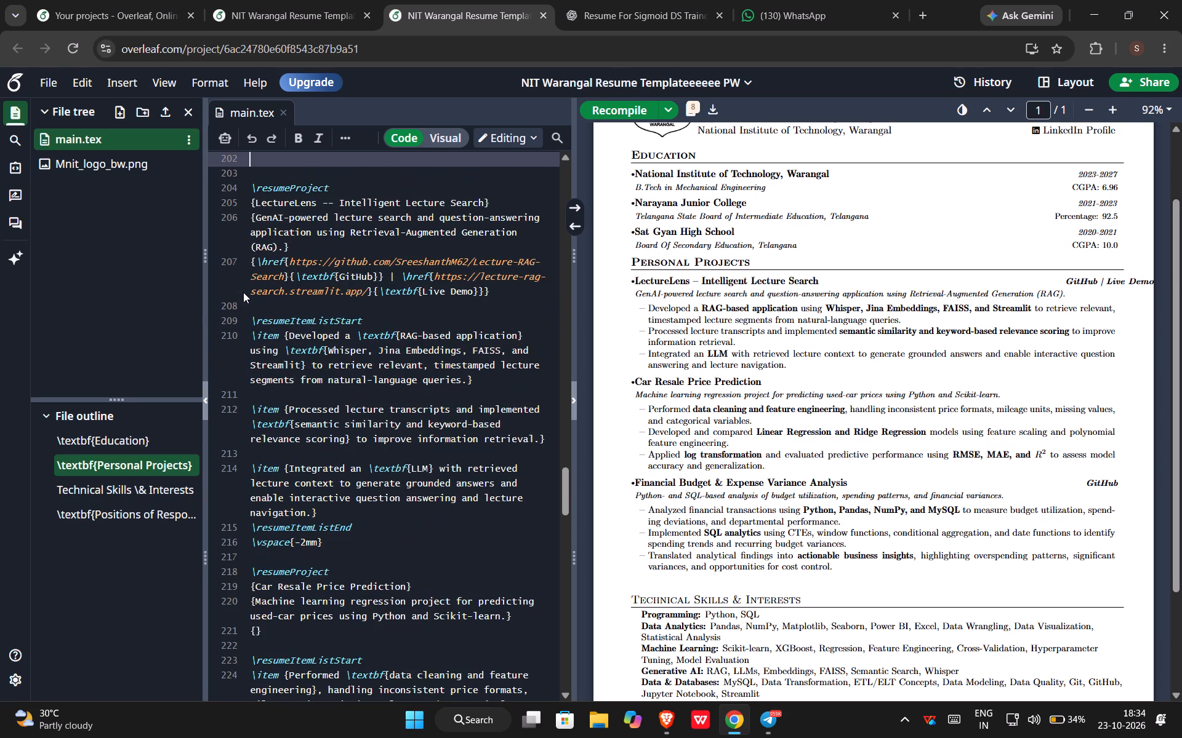
{"action": "scroll", "coordinate": [289, 336], "scroll_direction": "up", "scroll_amount": 2}
{"action": "key", "text": "ctrl+y"}
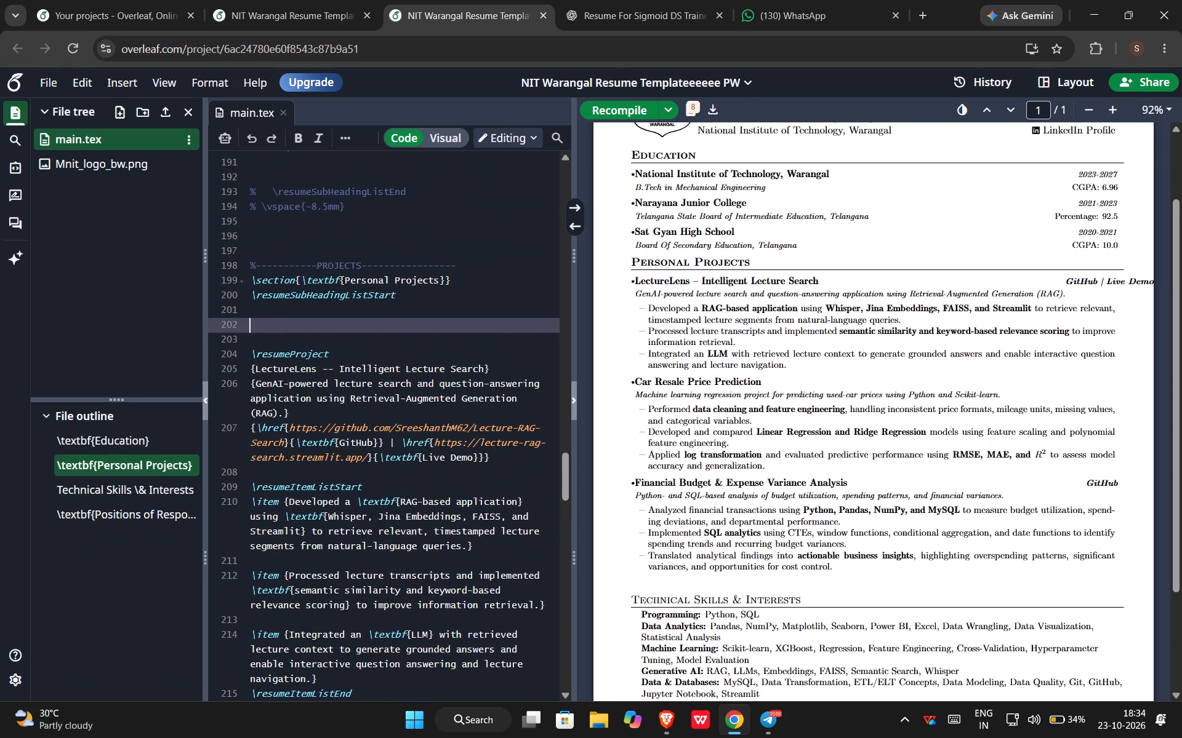
{"action": "left_click_drag", "start_coordinate": [304, 418], "coordinate": [229, 387]}
{"action": "key", "text": "ctrl+v"}
{"action": "key", "text": "ctrl+Return"}
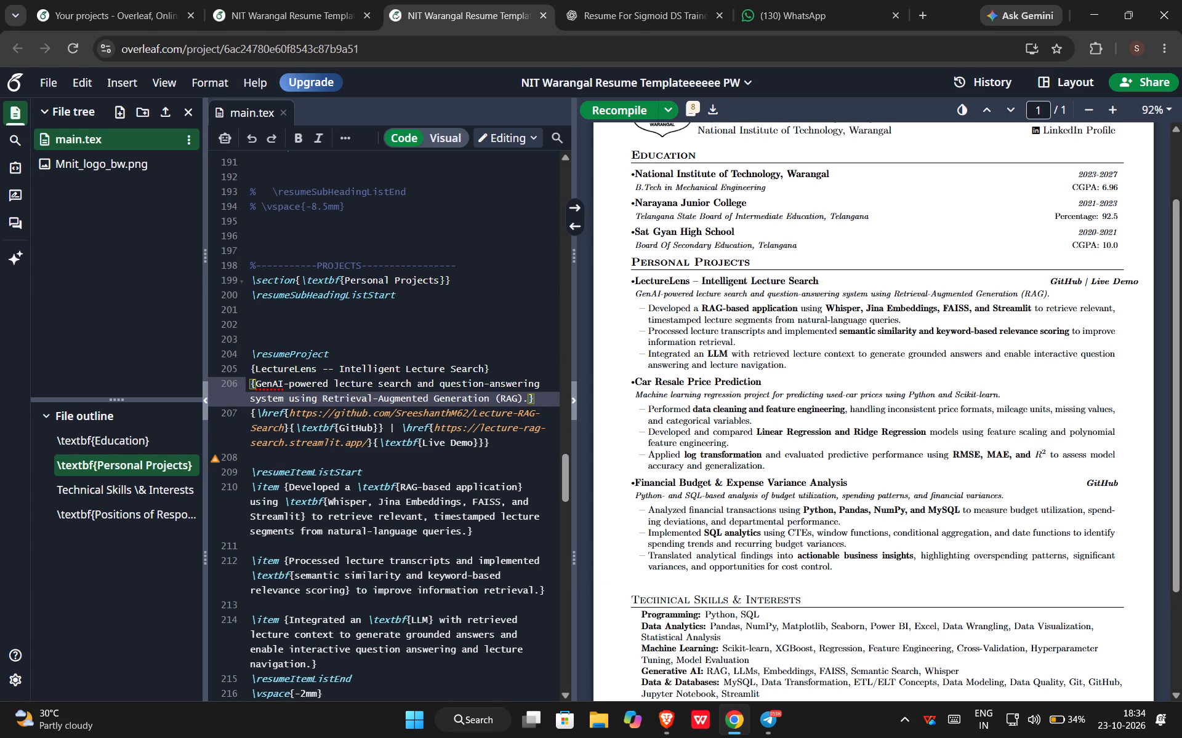
{"action": "scroll", "coordinate": [876, 370], "scroll_direction": "down", "scroll_amount": 1}
{"action": "scroll", "coordinate": [373, 466], "scroll_direction": "down", "scroll_amount": 1}
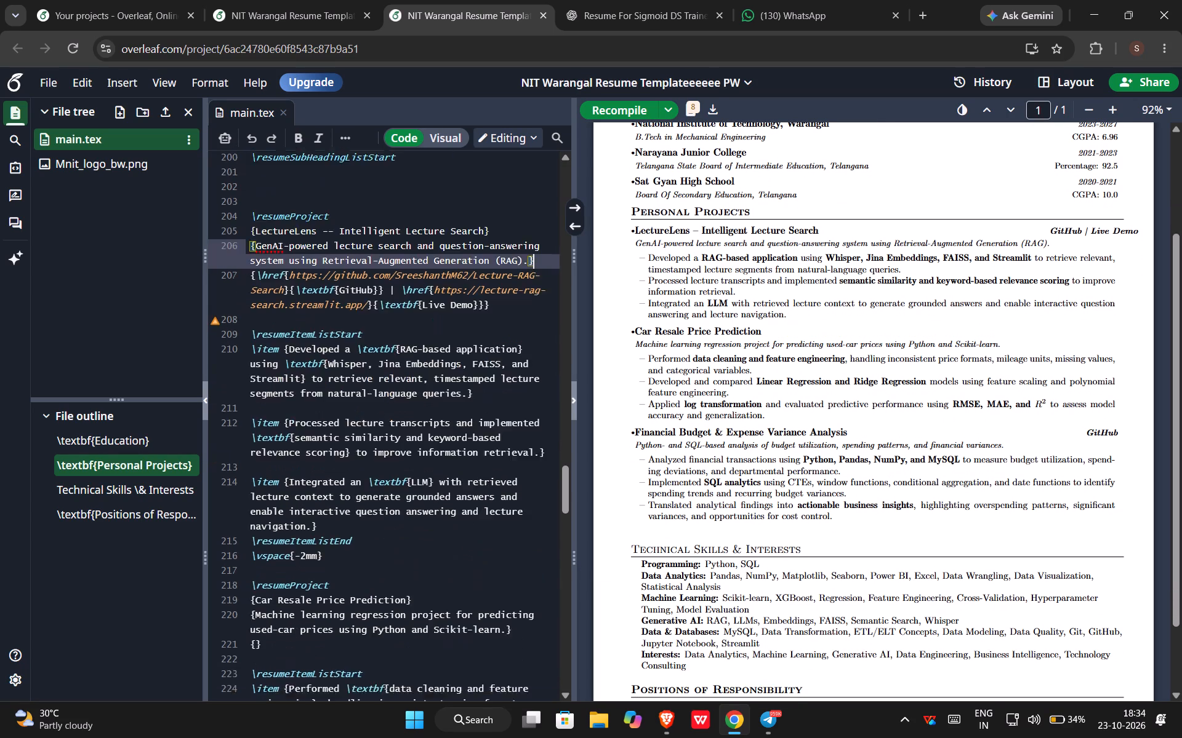
{"action": "scroll", "coordinate": [373, 466], "scroll_direction": "down", "scroll_amount": 3}
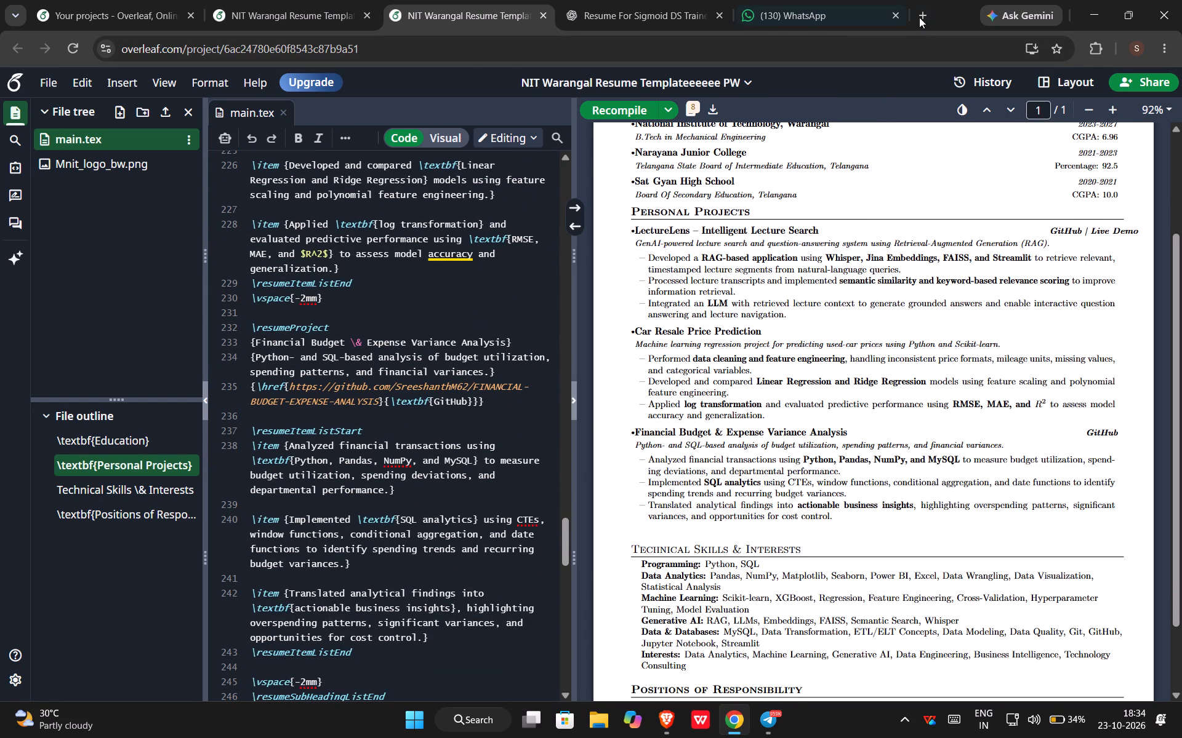
Search for "ca" in a new browser tab.
{"action": "left_click", "coordinate": [920, 14]}
{"action": "type", "text": "ca"}
{"action": "key", "text": "Return"}
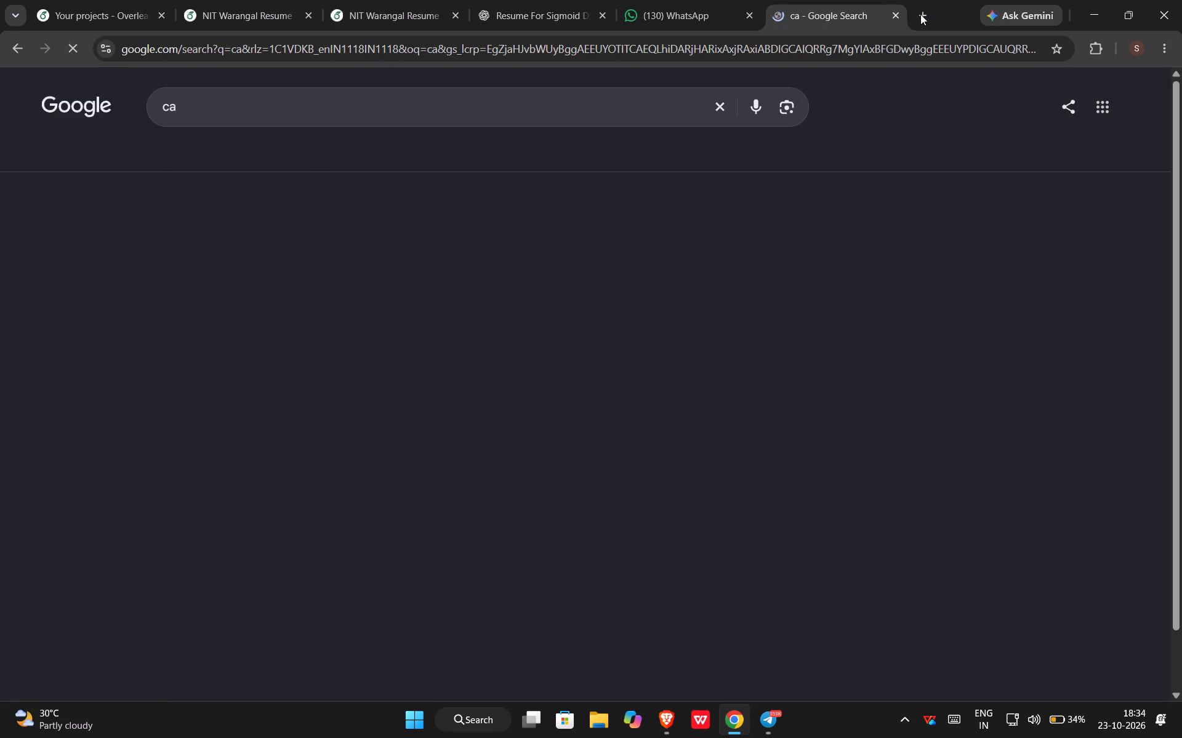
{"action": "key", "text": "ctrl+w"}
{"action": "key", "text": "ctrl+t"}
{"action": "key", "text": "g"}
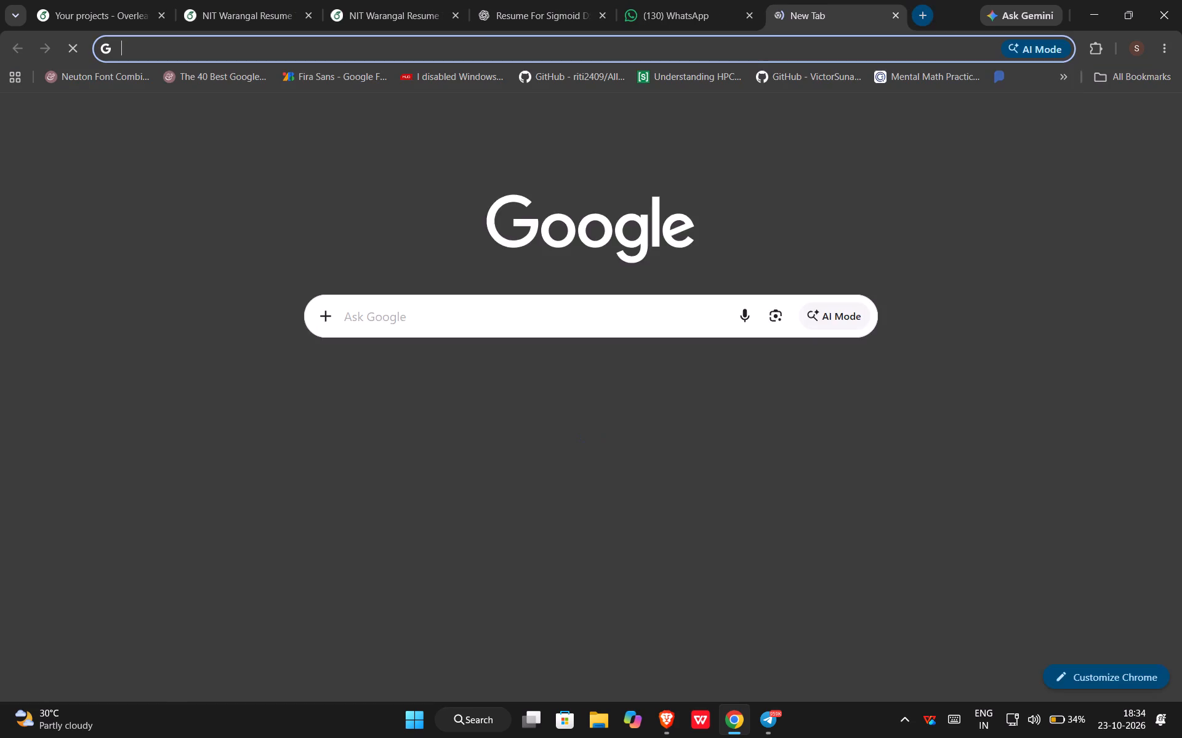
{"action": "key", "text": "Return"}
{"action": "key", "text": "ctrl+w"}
Open the CAR-RESALE-PRICE-PREDICTION repository on GitHub in a new tab and try to copy its web address.
{"action": "key", "text": "ctrl+t"}
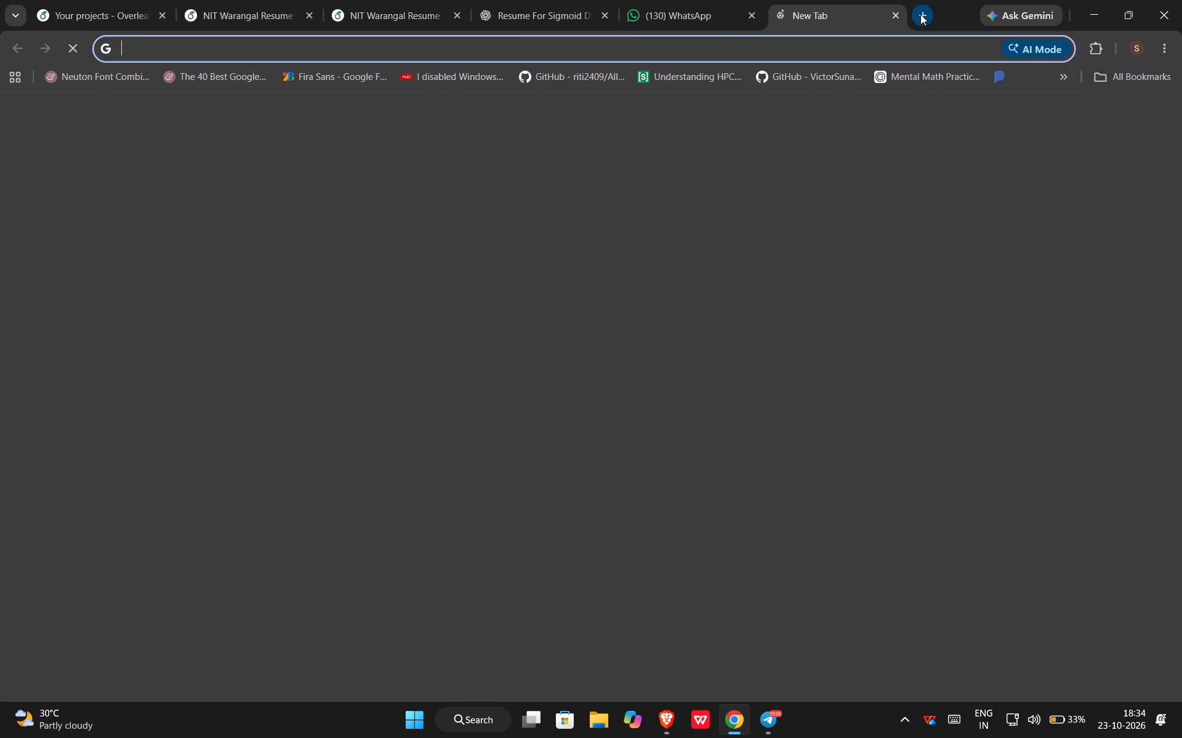
{"action": "type", "text": "git"}
{"action": "key", "text": "Return"}
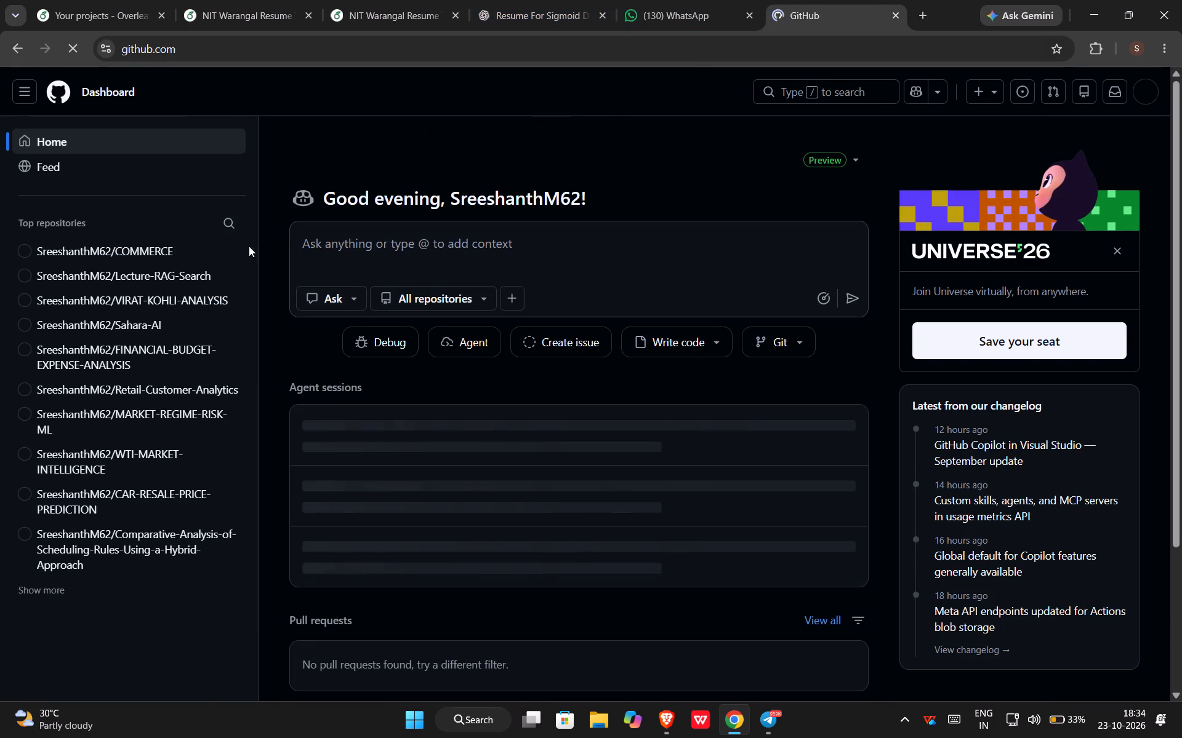
{"action": "left_click", "coordinate": [95, 512]}
{"action": "triple_click", "coordinate": [467, 52]}
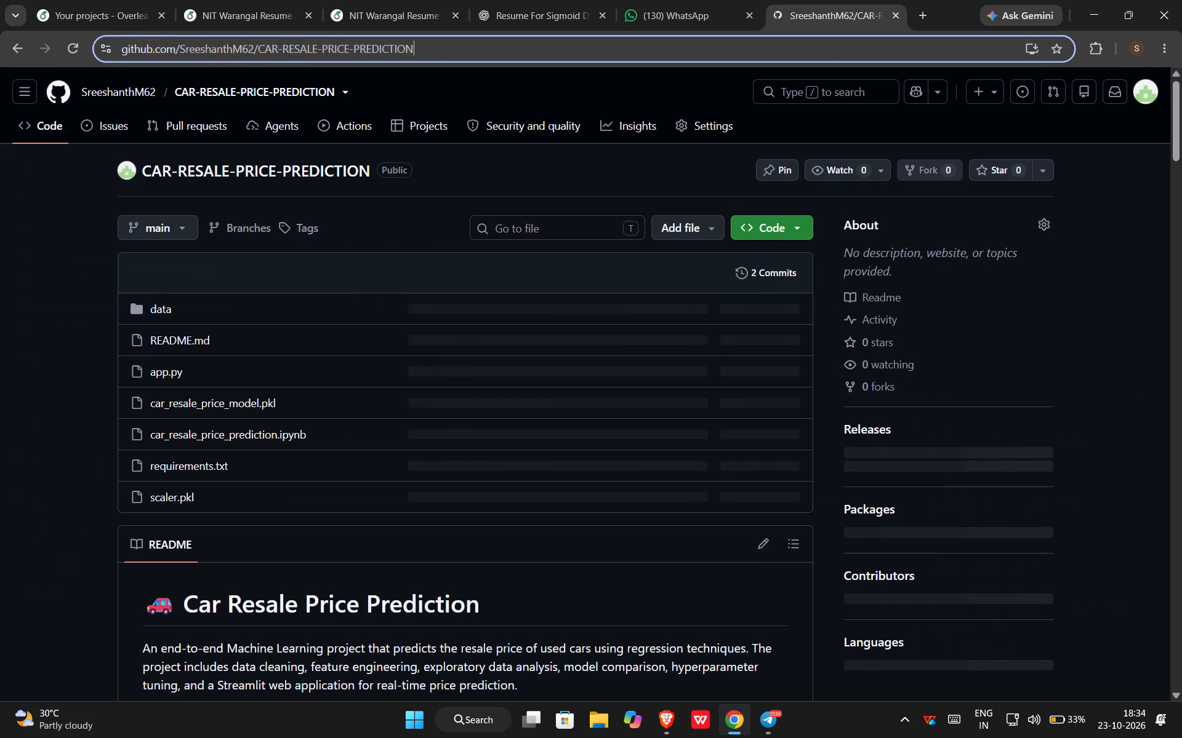
{"action": "left_click", "coordinate": [467, 52], "text": "ctrl"}
{"action": "key", "text": "ctrl+c"}
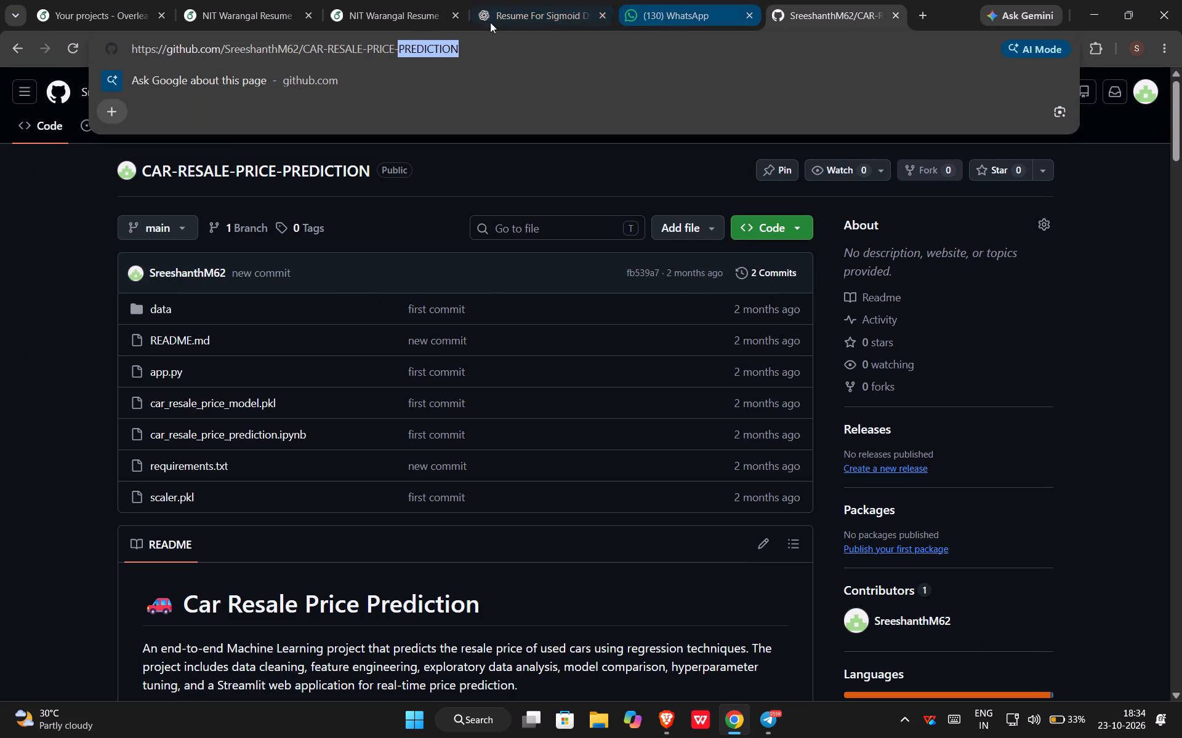
In the PW resume, copy the Financial Budget project's GitHub \href line over the empty braces of the Car Resale Price Prediction project.
{"action": "left_click", "coordinate": [352, 0]}
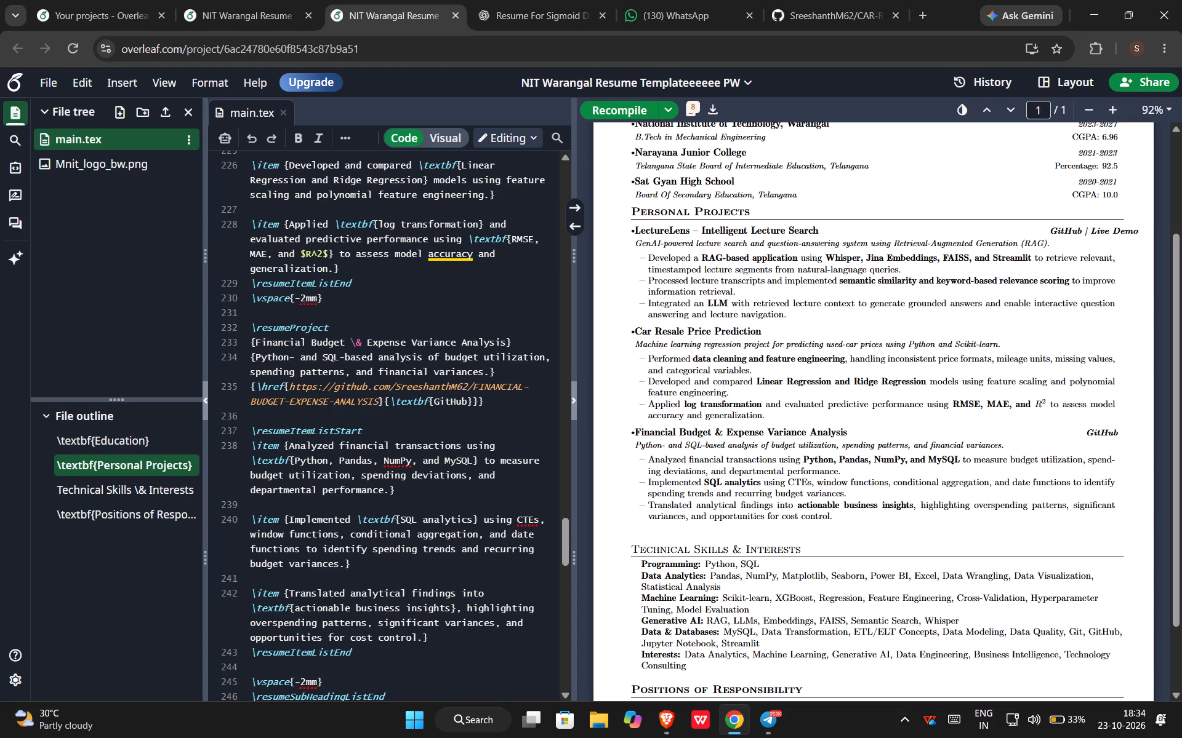
{"action": "scroll", "coordinate": [400, 428], "scroll_direction": "up", "scroll_amount": 3}
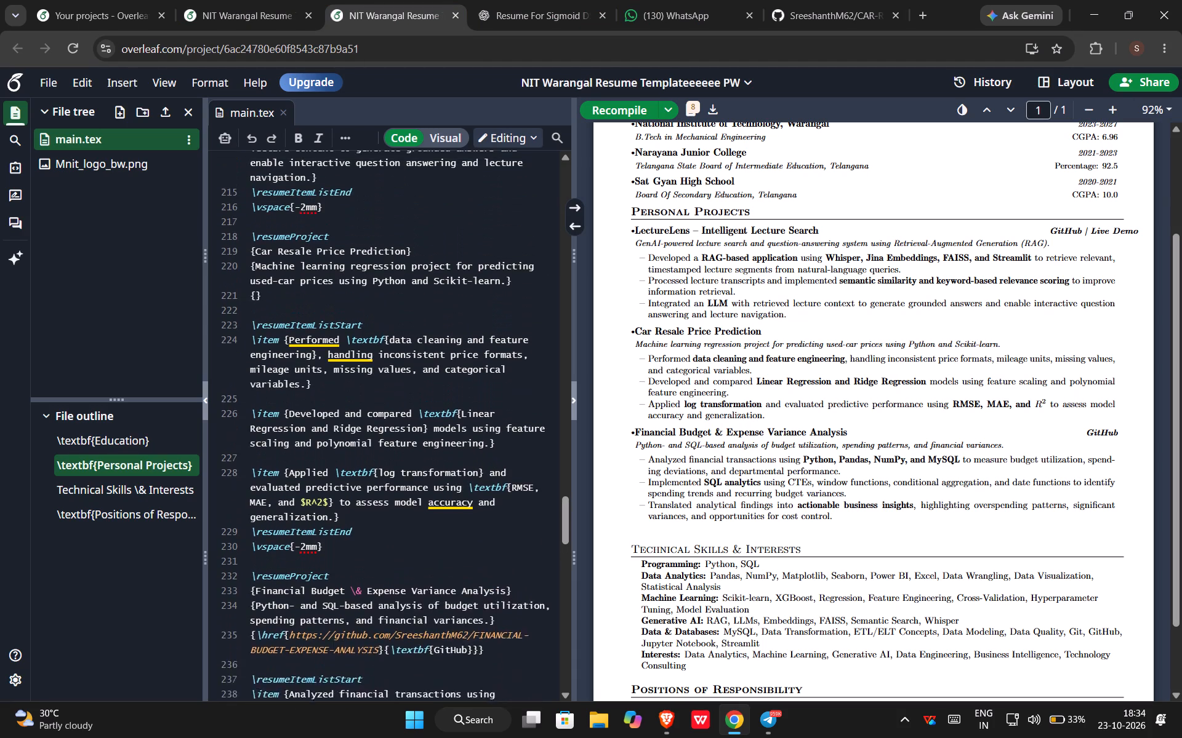
{"action": "scroll", "coordinate": [400, 428], "scroll_direction": "up", "scroll_amount": 1}
{"action": "scroll", "coordinate": [326, 373], "scroll_direction": "down", "scroll_amount": 1}
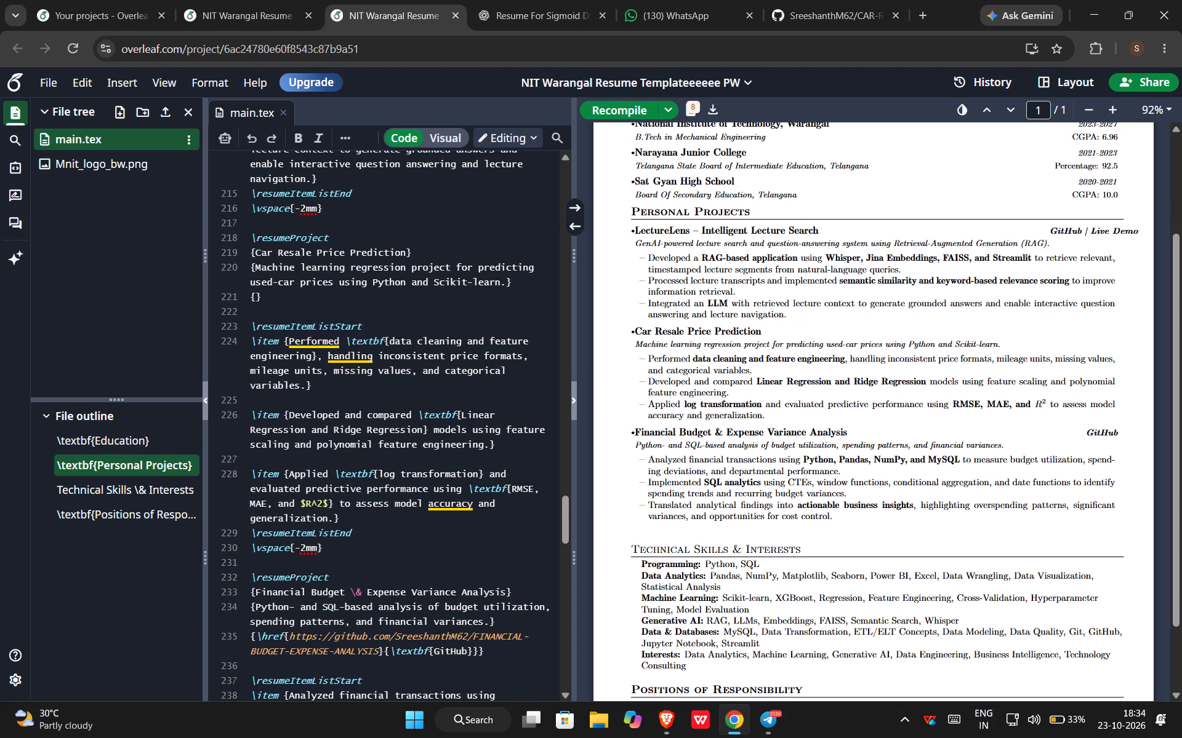
{"action": "left_click_drag", "start_coordinate": [251, 637], "coordinate": [412, 627]}
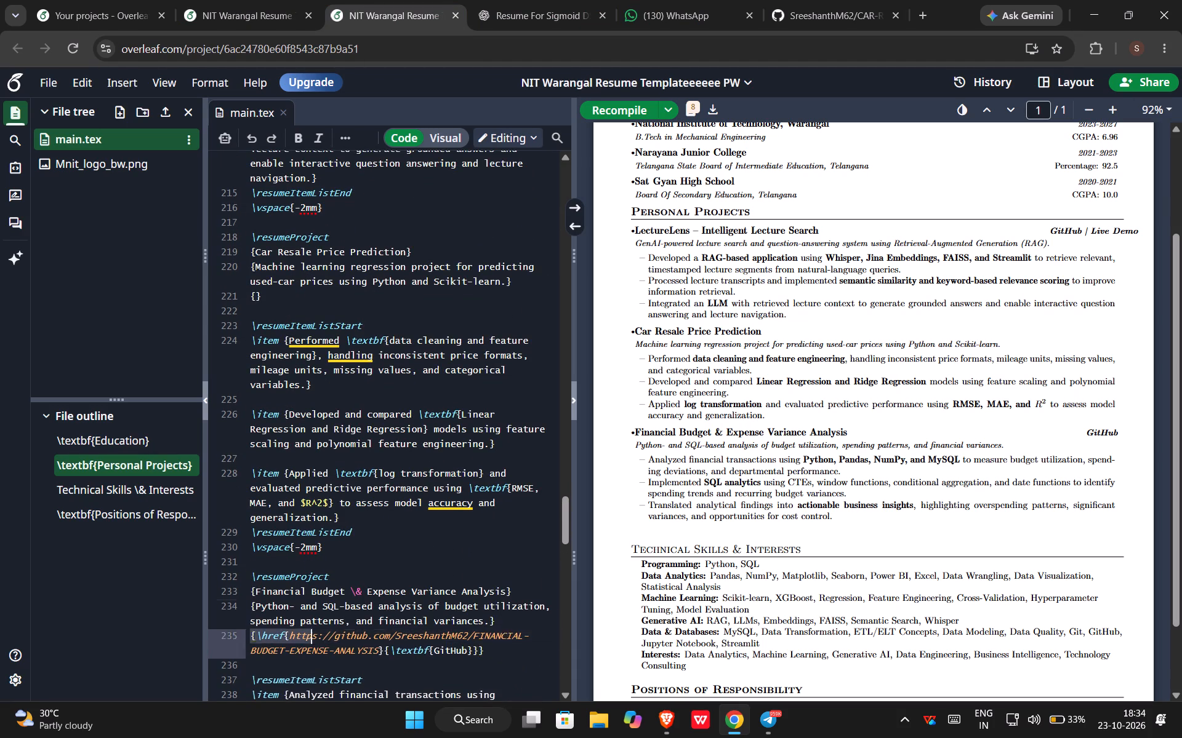
{"action": "left_click_drag", "start_coordinate": [412, 627], "coordinate": [528, 658]}
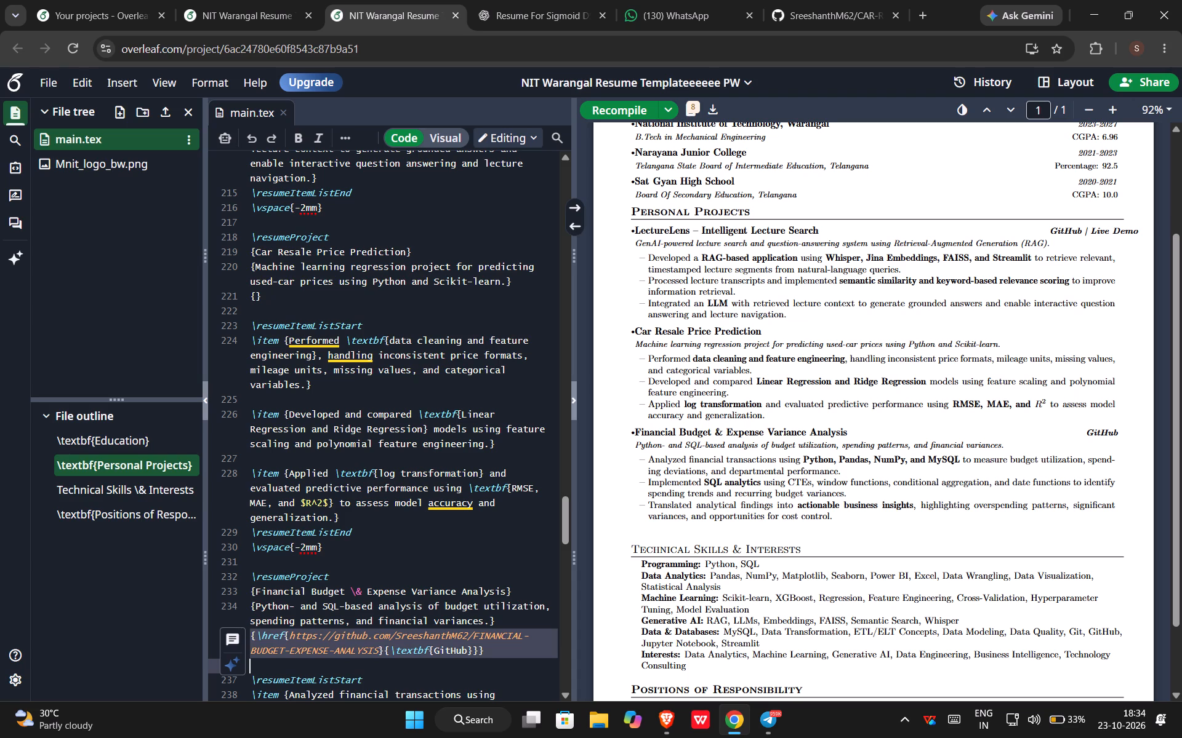
{"action": "key", "text": "ctrl+c"}
{"action": "left_click_drag", "start_coordinate": [270, 294], "coordinate": [244, 298]}
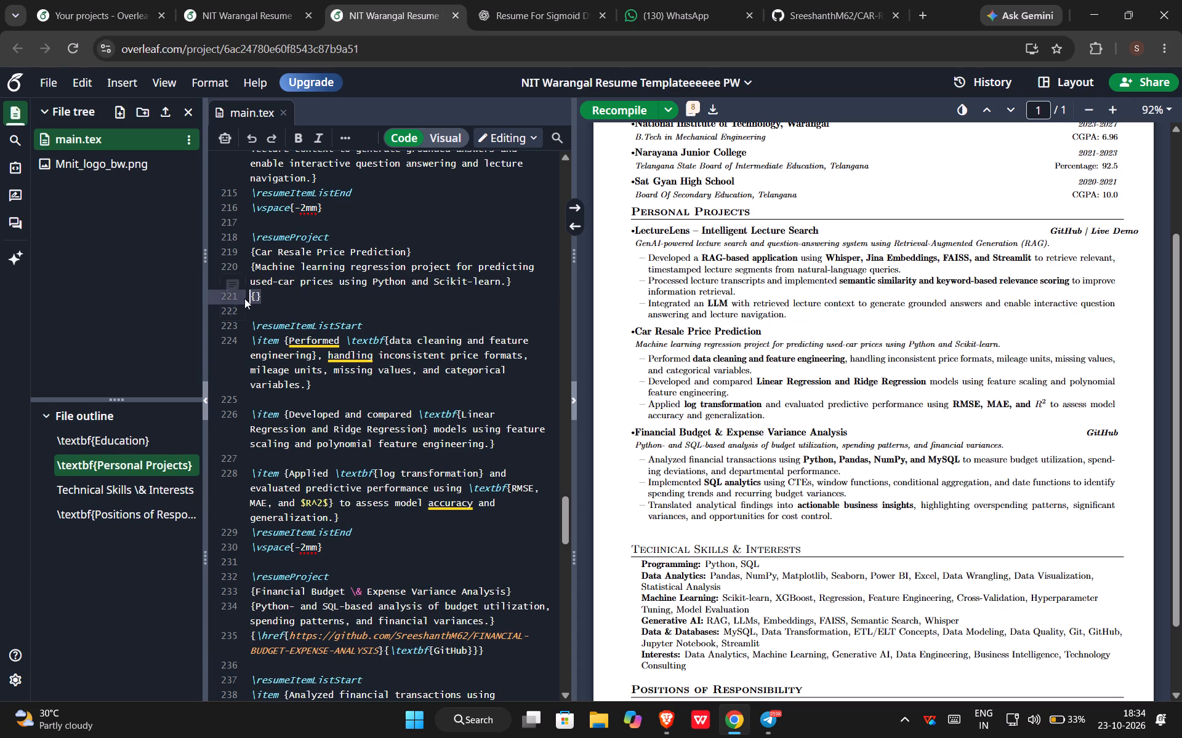
{"action": "key", "text": "ctrl+v"}
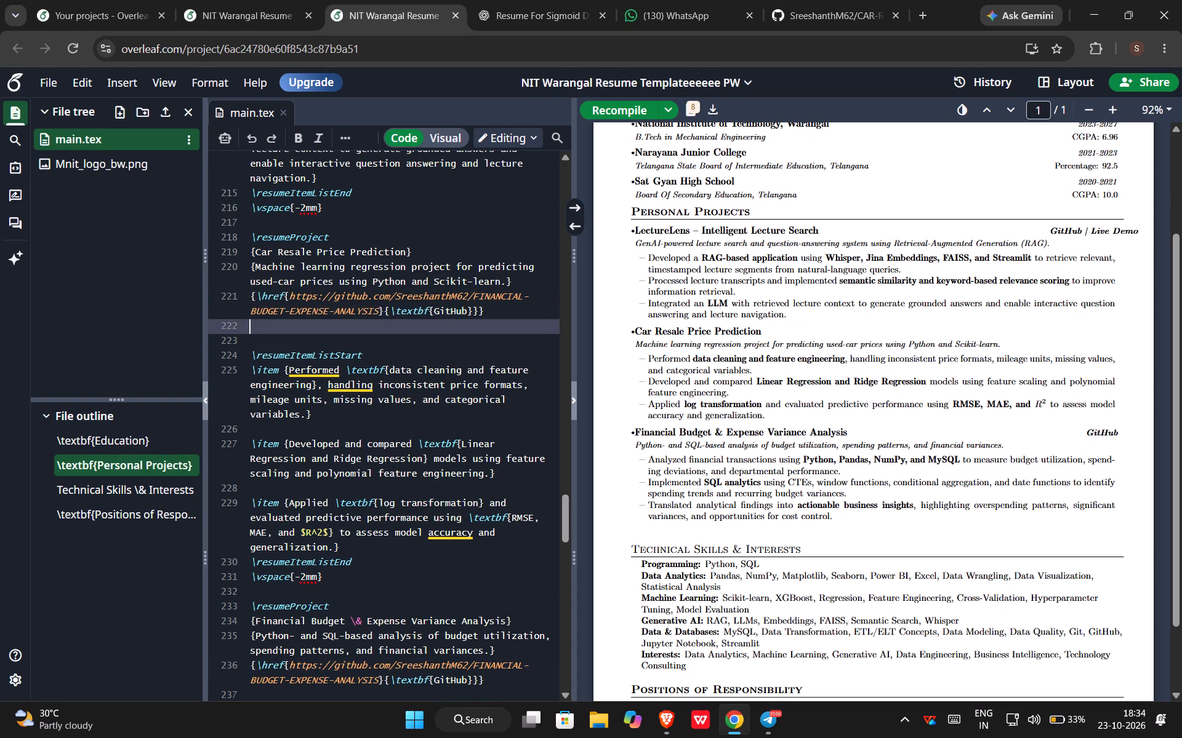
{"action": "left_click_drag", "start_coordinate": [287, 293], "coordinate": [378, 313]}
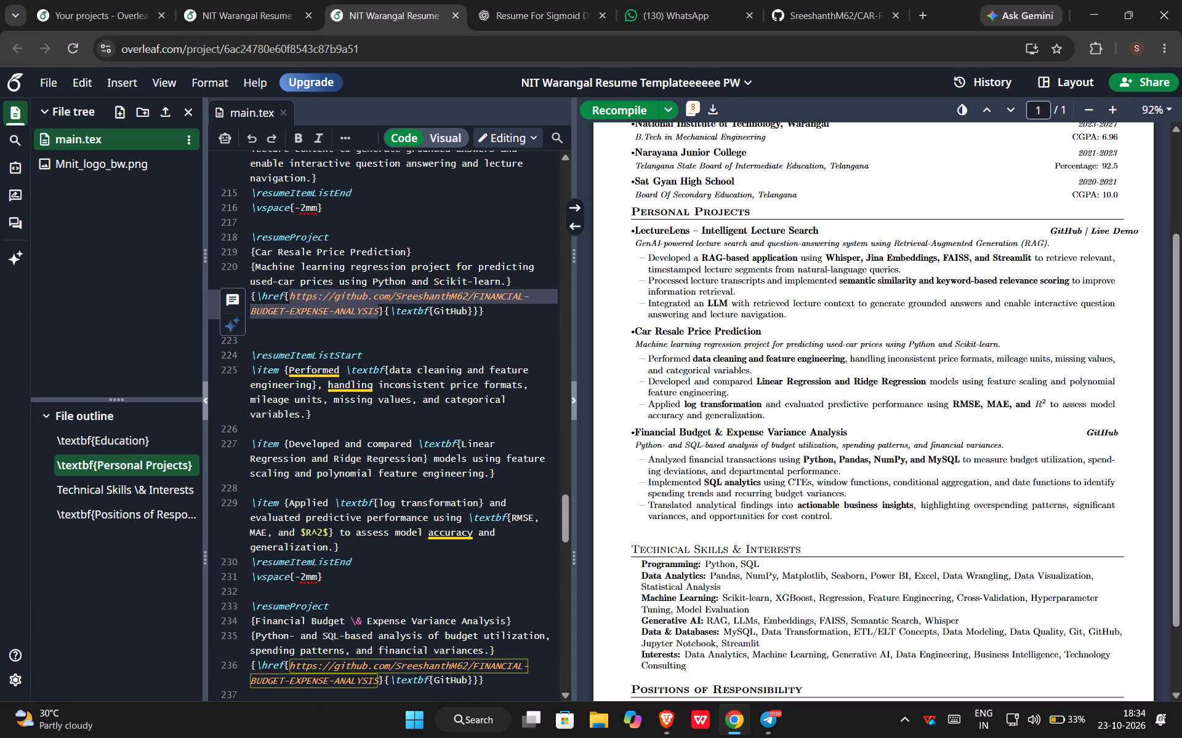
{"action": "key", "text": "super+v"}
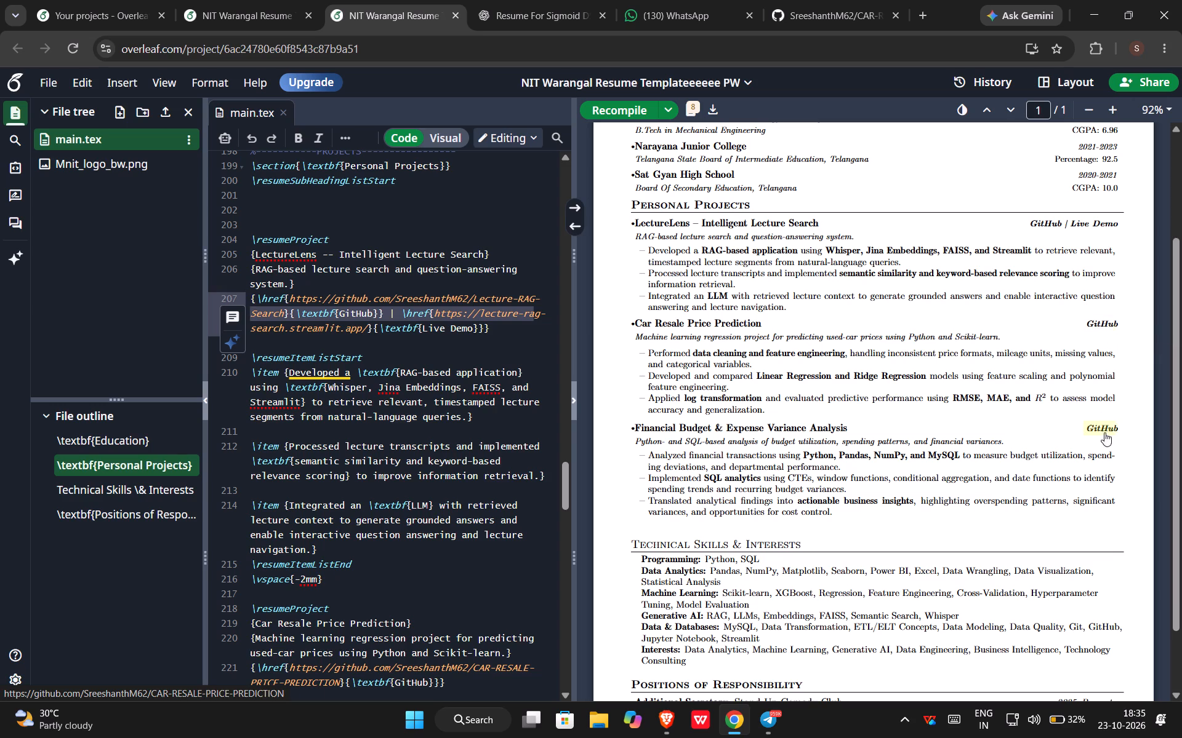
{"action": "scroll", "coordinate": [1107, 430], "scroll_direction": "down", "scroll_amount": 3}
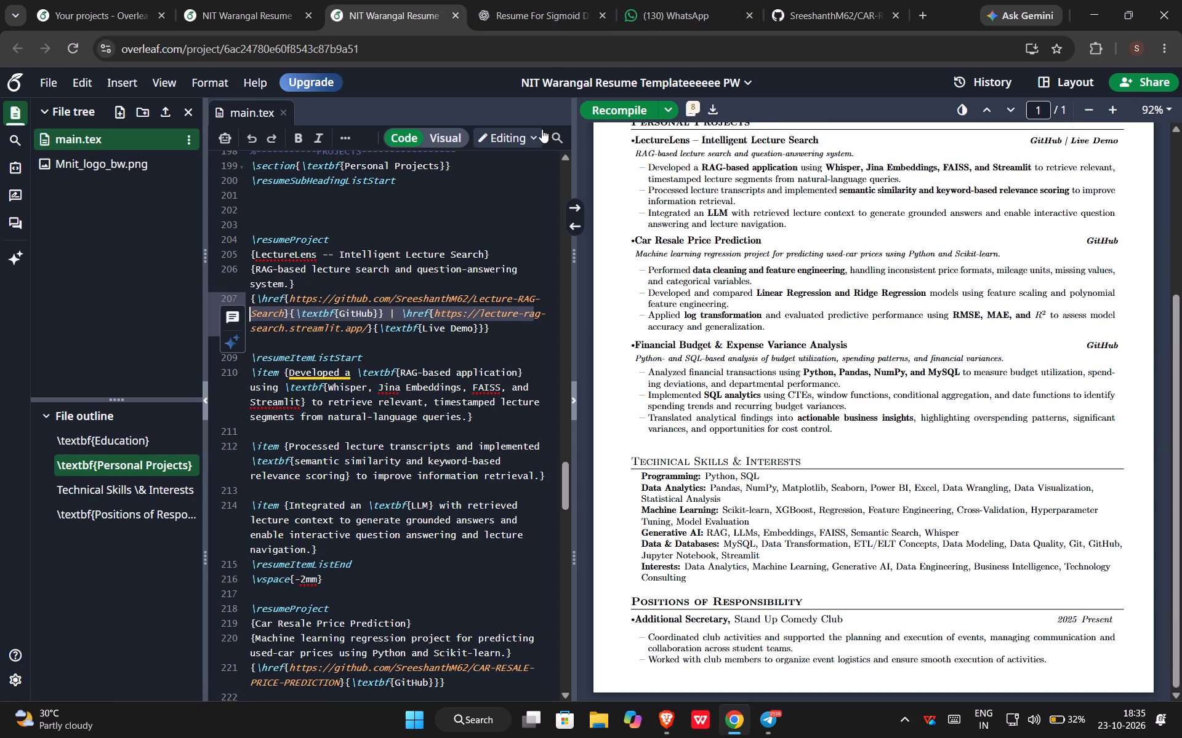
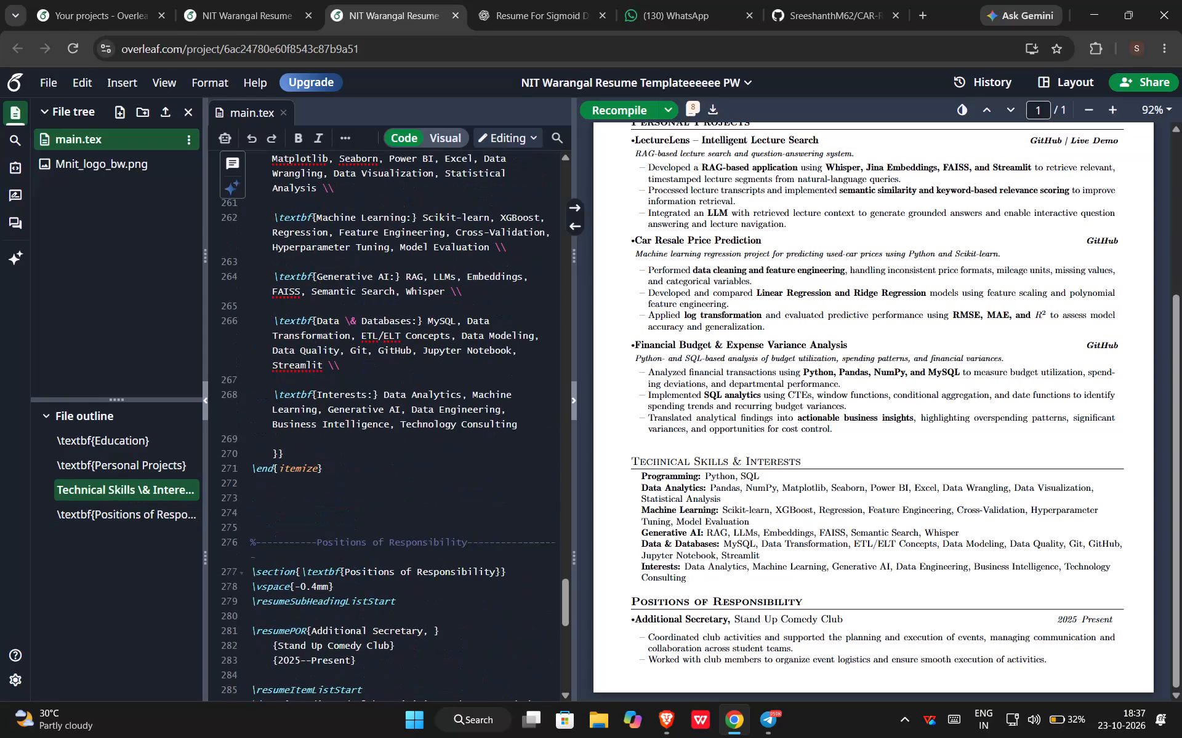
Replace the whole Technical Skills & Interests section with the copied bulleted version, covering Programming through Areas of Interest, and recompile.
{"action": "left_click_drag", "start_coordinate": [353, 474], "coordinate": [291, 368]}
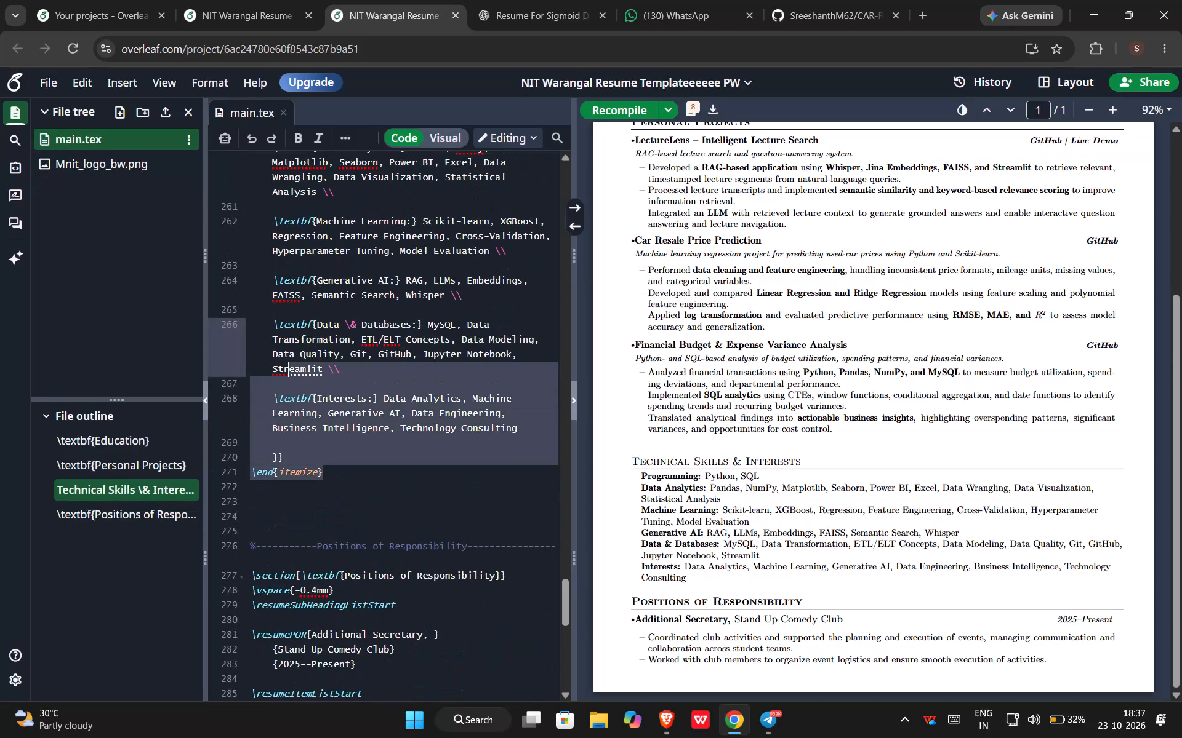
{"action": "left_click_drag", "start_coordinate": [291, 368], "coordinate": [236, 291]}
{"action": "scroll", "coordinate": [288, 353], "scroll_direction": "down", "scroll_amount": 1}
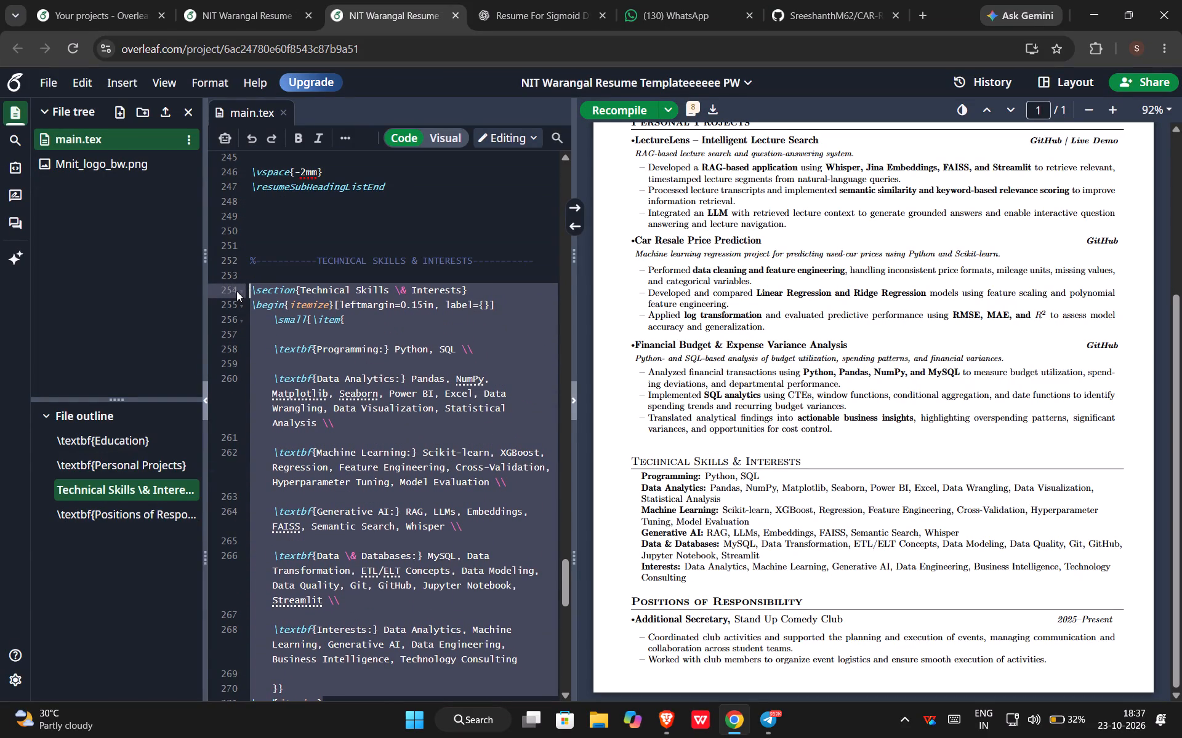
{"action": "key", "text": "ctrl+v"}
{"action": "key", "text": "ctrl+Return"}
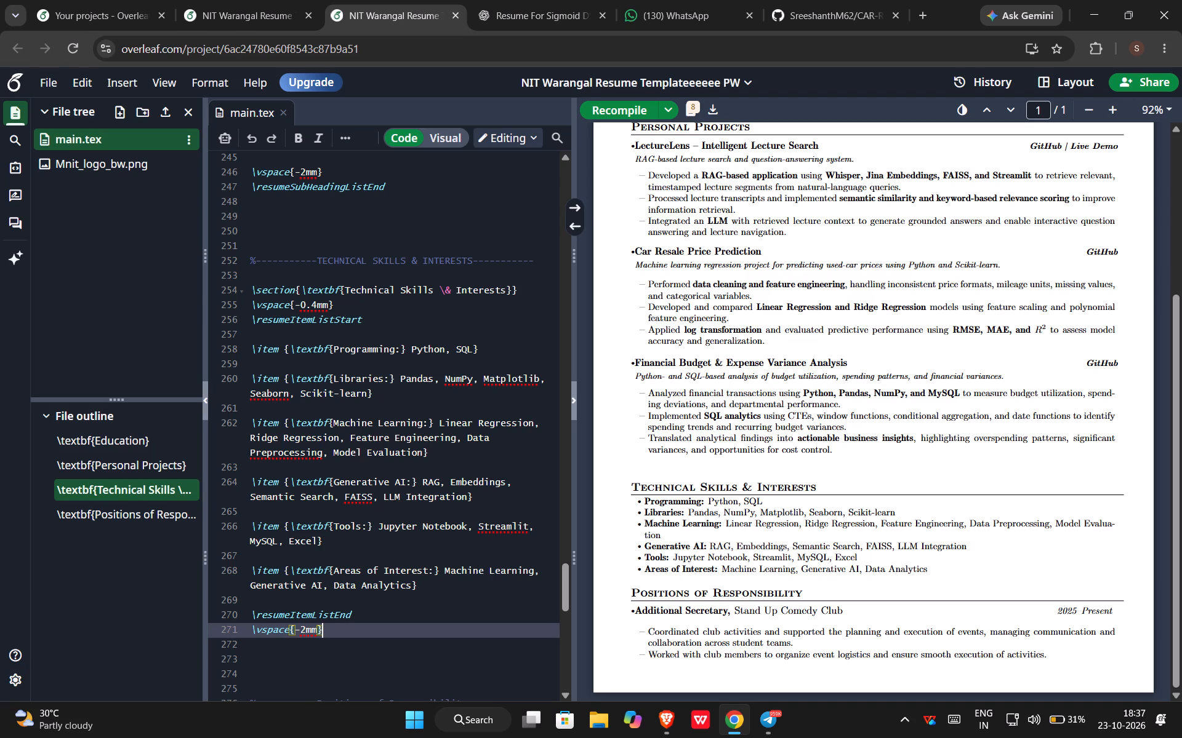
{"action": "scroll", "coordinate": [385, 446], "scroll_direction": "down", "scroll_amount": 1}
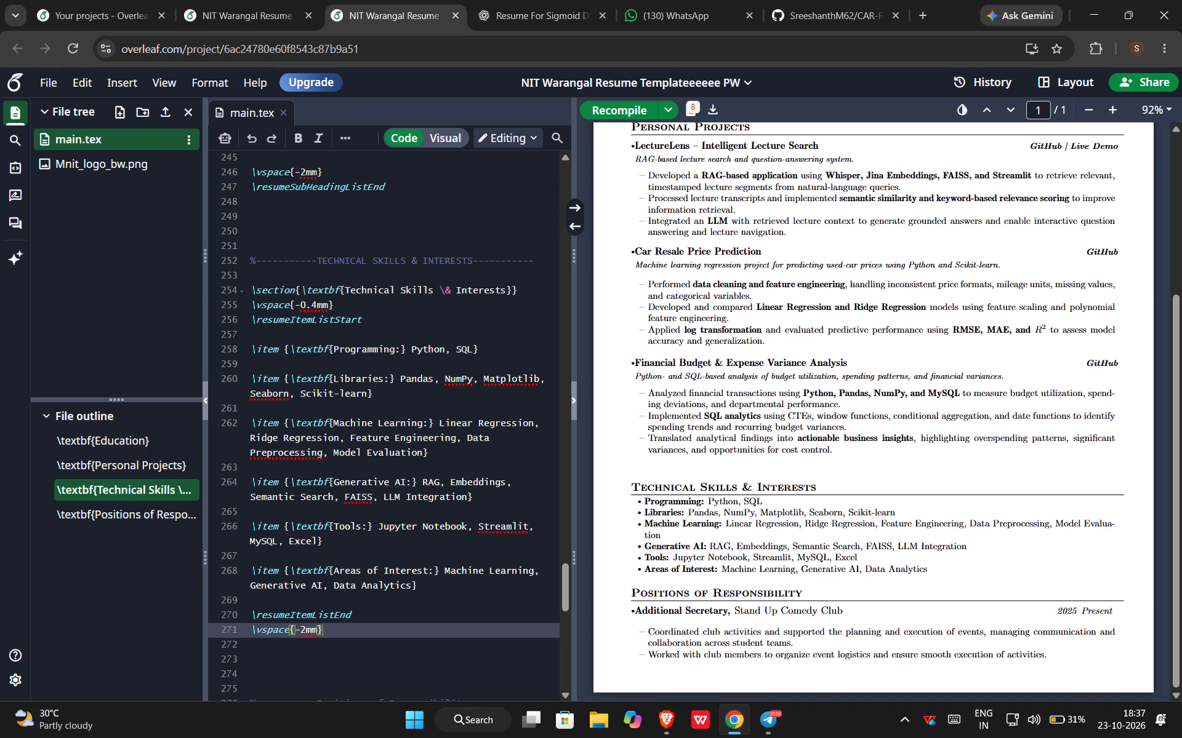
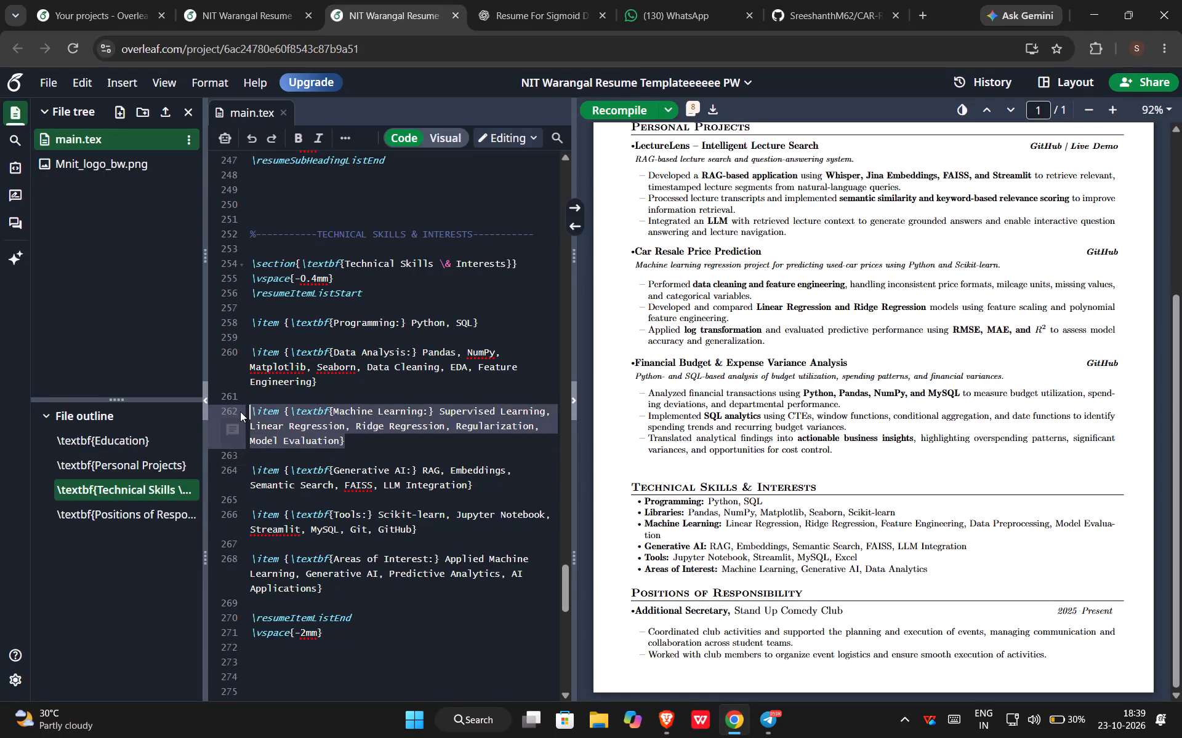
Replace the selected Machine Learning item with the copied version listing Regression, Classification, Feature Engineering, Regularization and Model Evaluation, and recompile.
{"action": "key", "text": "ctrl+v"}
{"action": "key", "text": "ctrl+Return"}
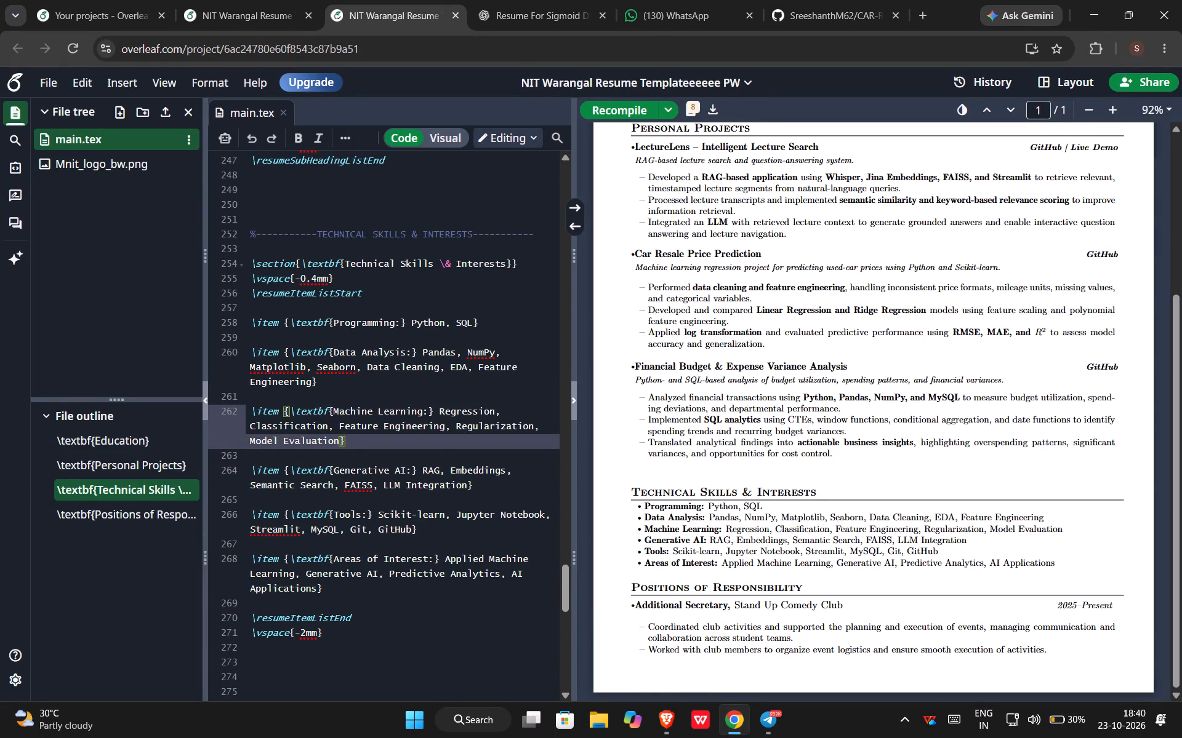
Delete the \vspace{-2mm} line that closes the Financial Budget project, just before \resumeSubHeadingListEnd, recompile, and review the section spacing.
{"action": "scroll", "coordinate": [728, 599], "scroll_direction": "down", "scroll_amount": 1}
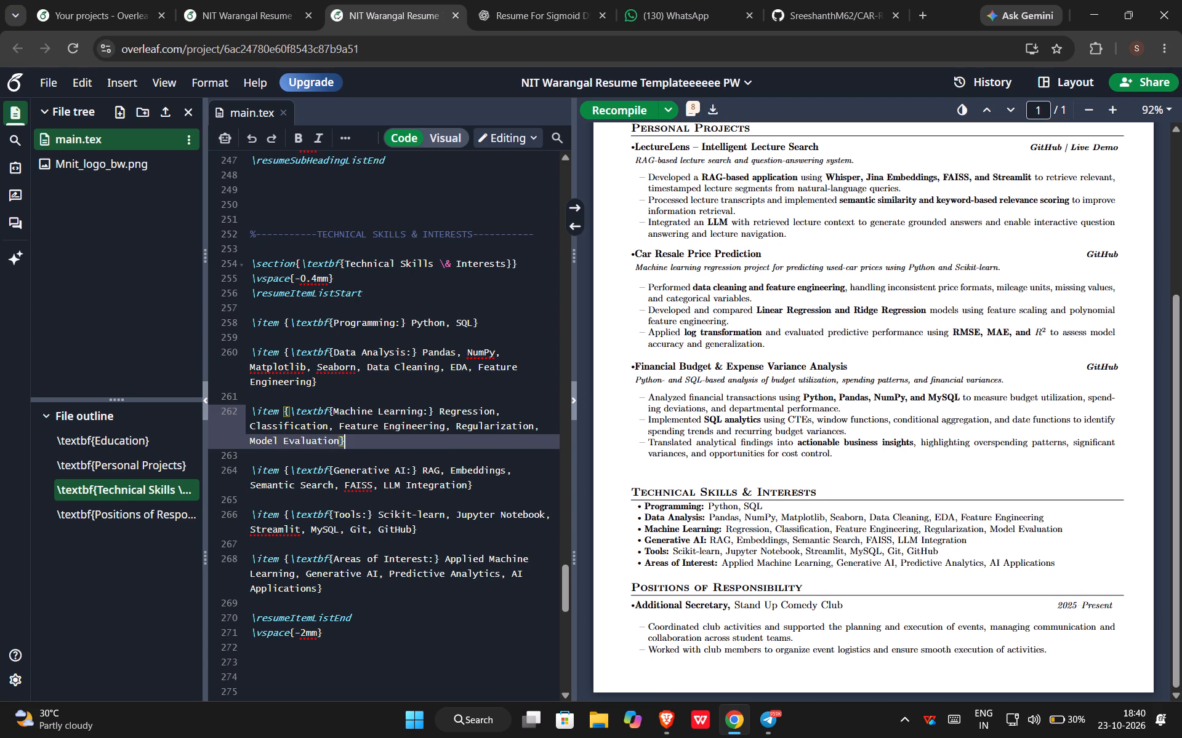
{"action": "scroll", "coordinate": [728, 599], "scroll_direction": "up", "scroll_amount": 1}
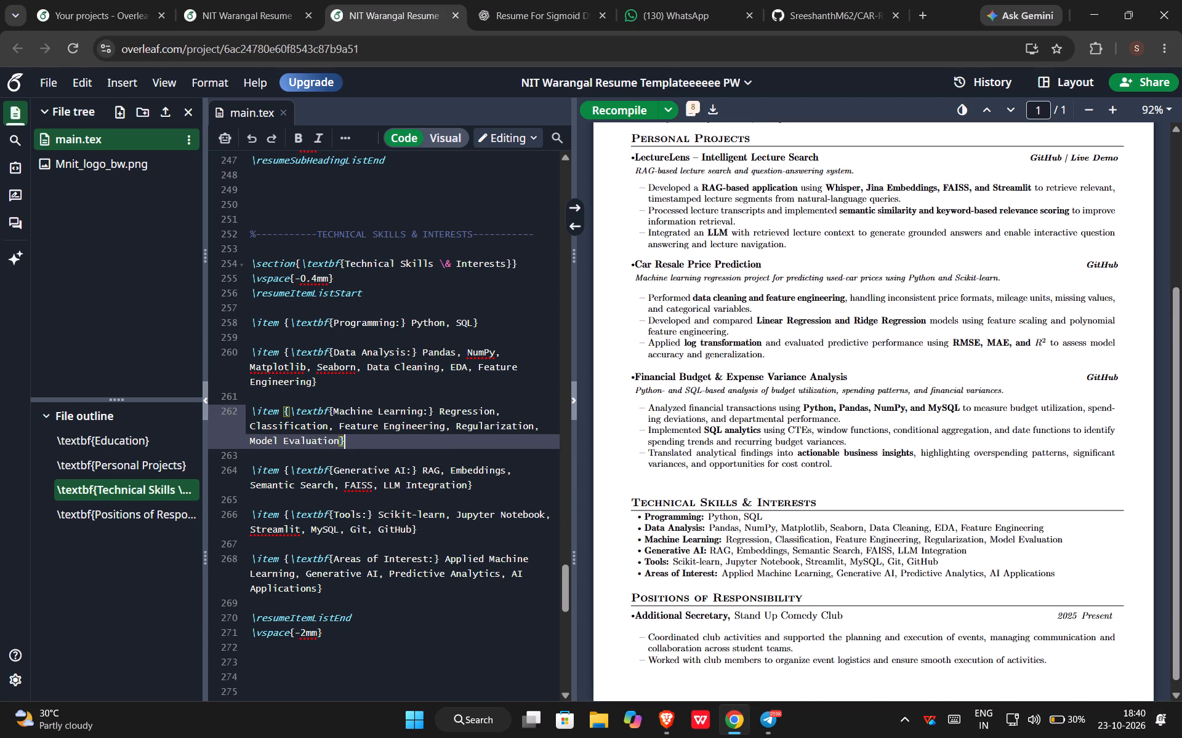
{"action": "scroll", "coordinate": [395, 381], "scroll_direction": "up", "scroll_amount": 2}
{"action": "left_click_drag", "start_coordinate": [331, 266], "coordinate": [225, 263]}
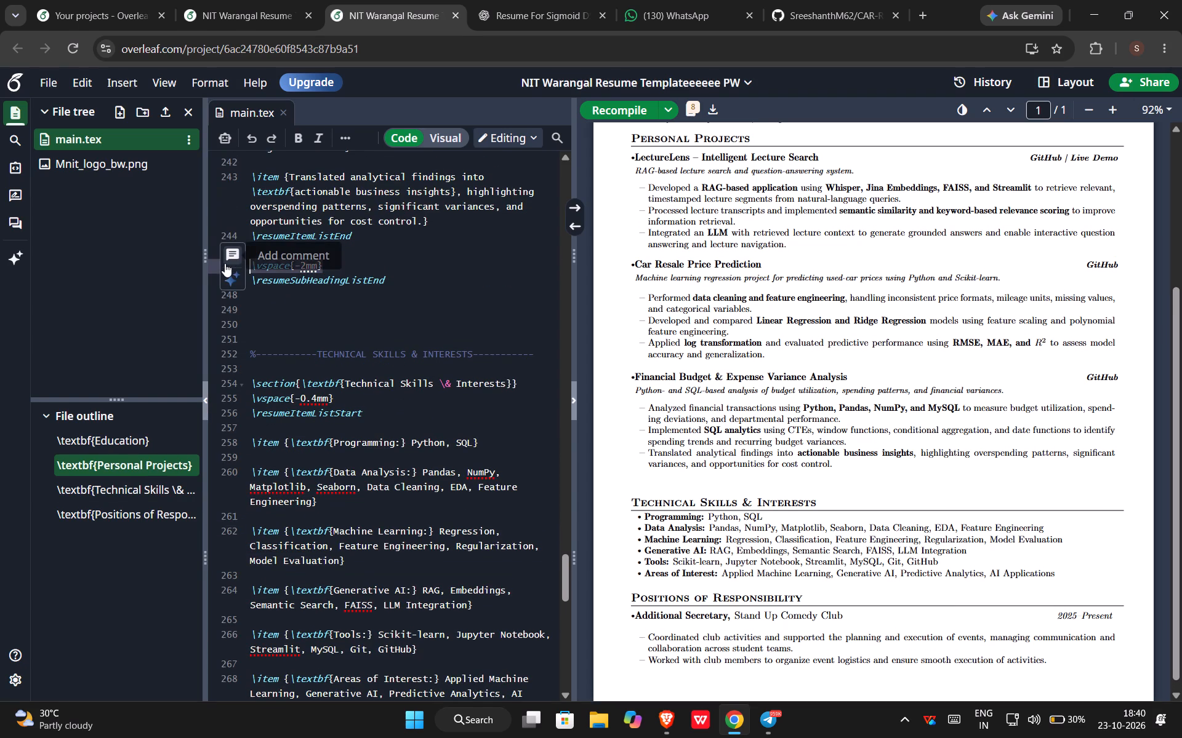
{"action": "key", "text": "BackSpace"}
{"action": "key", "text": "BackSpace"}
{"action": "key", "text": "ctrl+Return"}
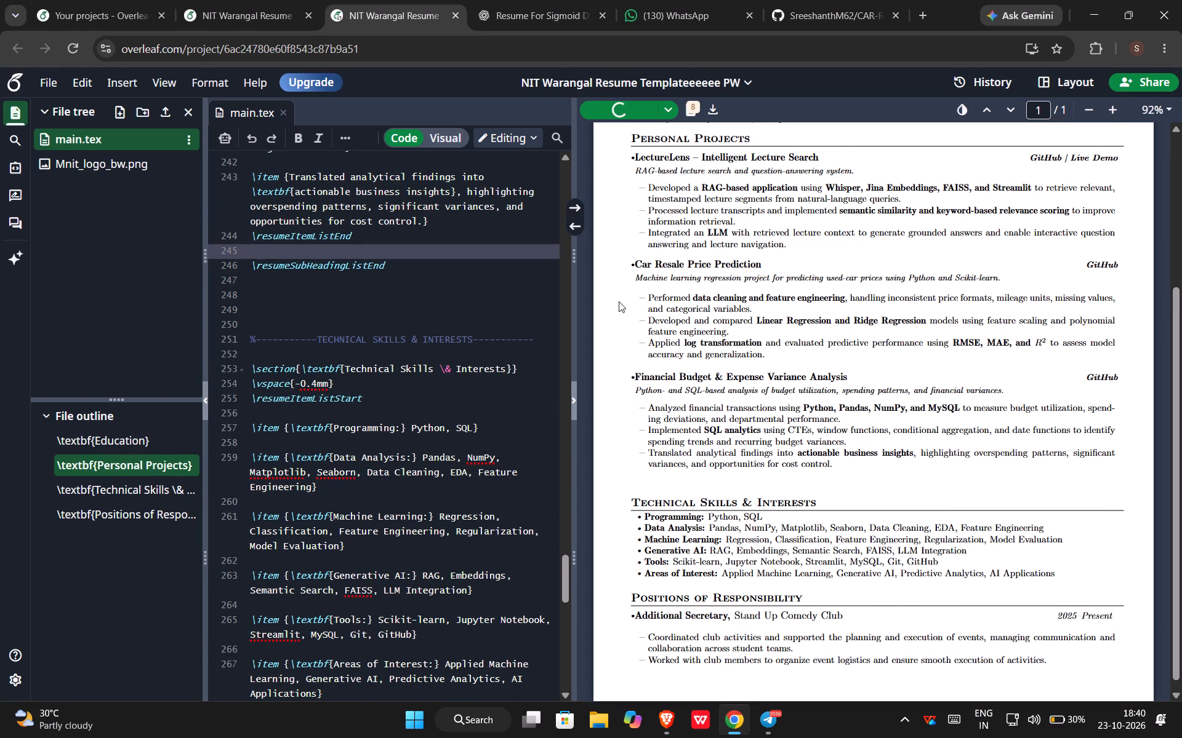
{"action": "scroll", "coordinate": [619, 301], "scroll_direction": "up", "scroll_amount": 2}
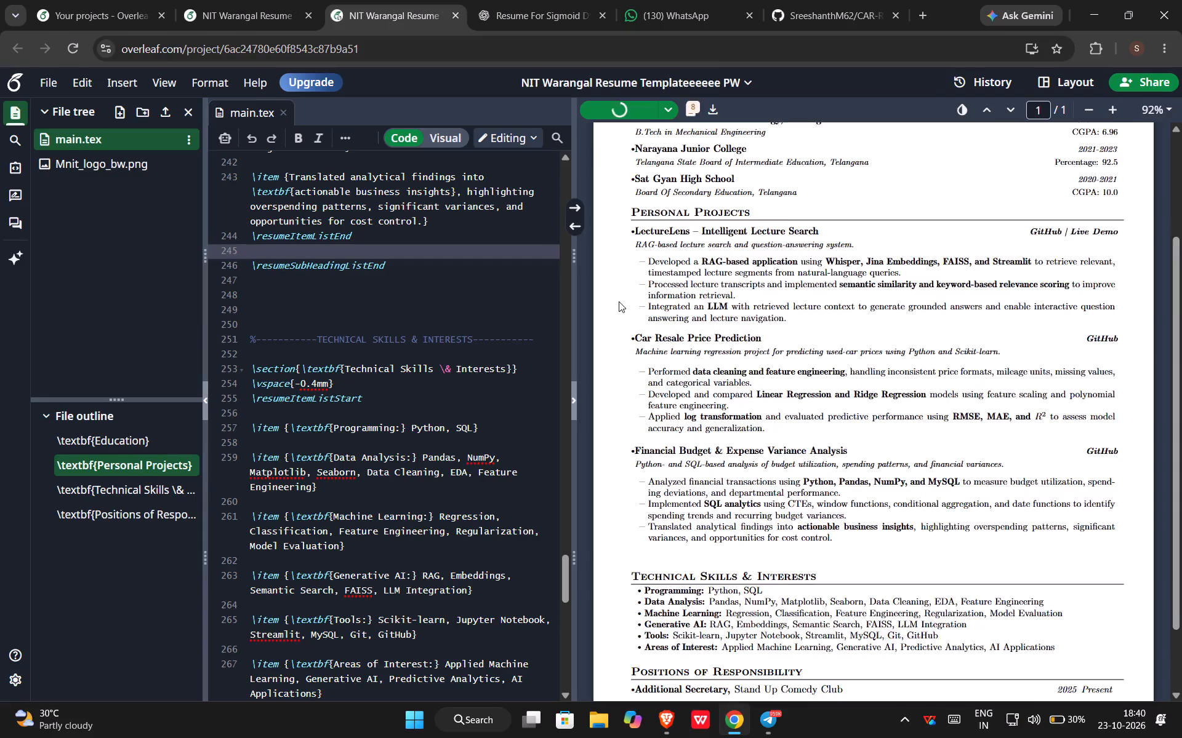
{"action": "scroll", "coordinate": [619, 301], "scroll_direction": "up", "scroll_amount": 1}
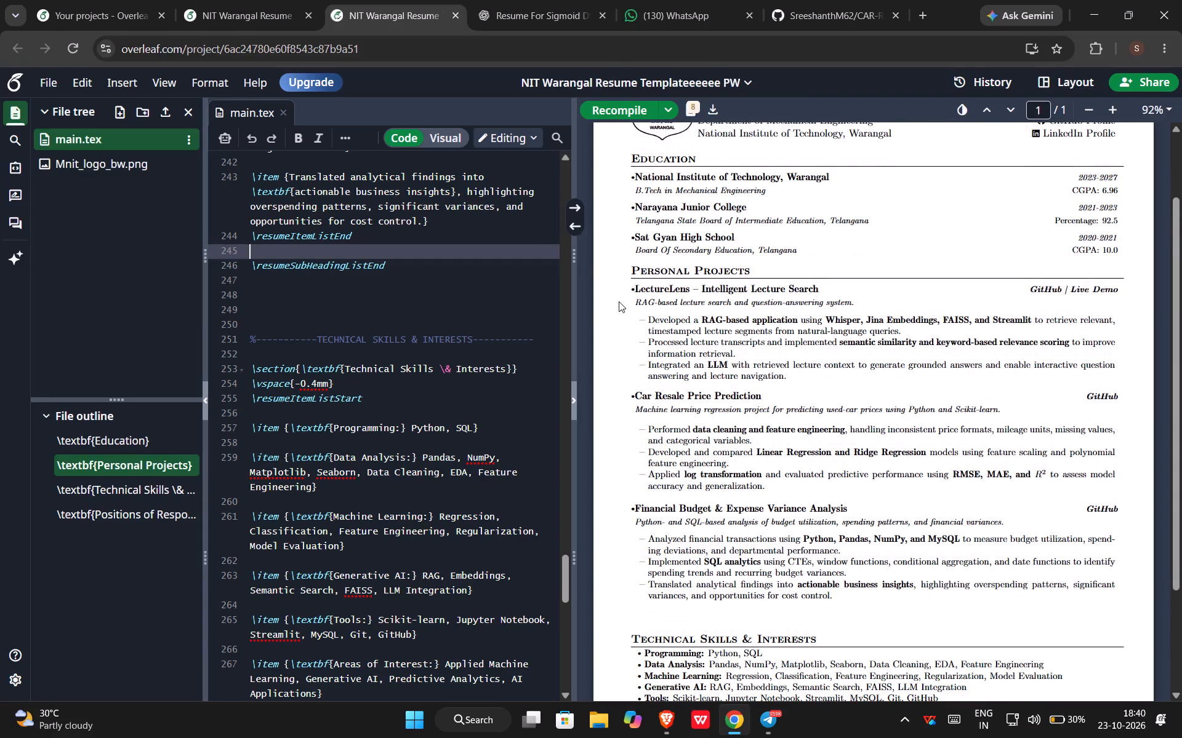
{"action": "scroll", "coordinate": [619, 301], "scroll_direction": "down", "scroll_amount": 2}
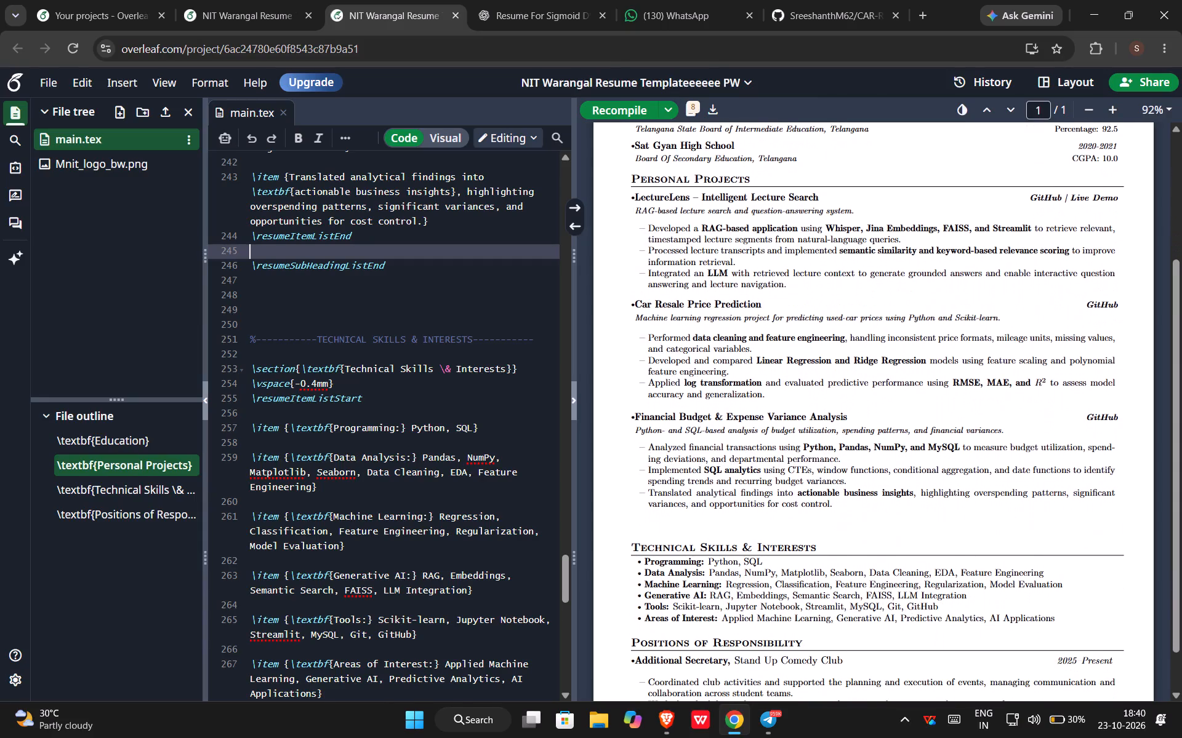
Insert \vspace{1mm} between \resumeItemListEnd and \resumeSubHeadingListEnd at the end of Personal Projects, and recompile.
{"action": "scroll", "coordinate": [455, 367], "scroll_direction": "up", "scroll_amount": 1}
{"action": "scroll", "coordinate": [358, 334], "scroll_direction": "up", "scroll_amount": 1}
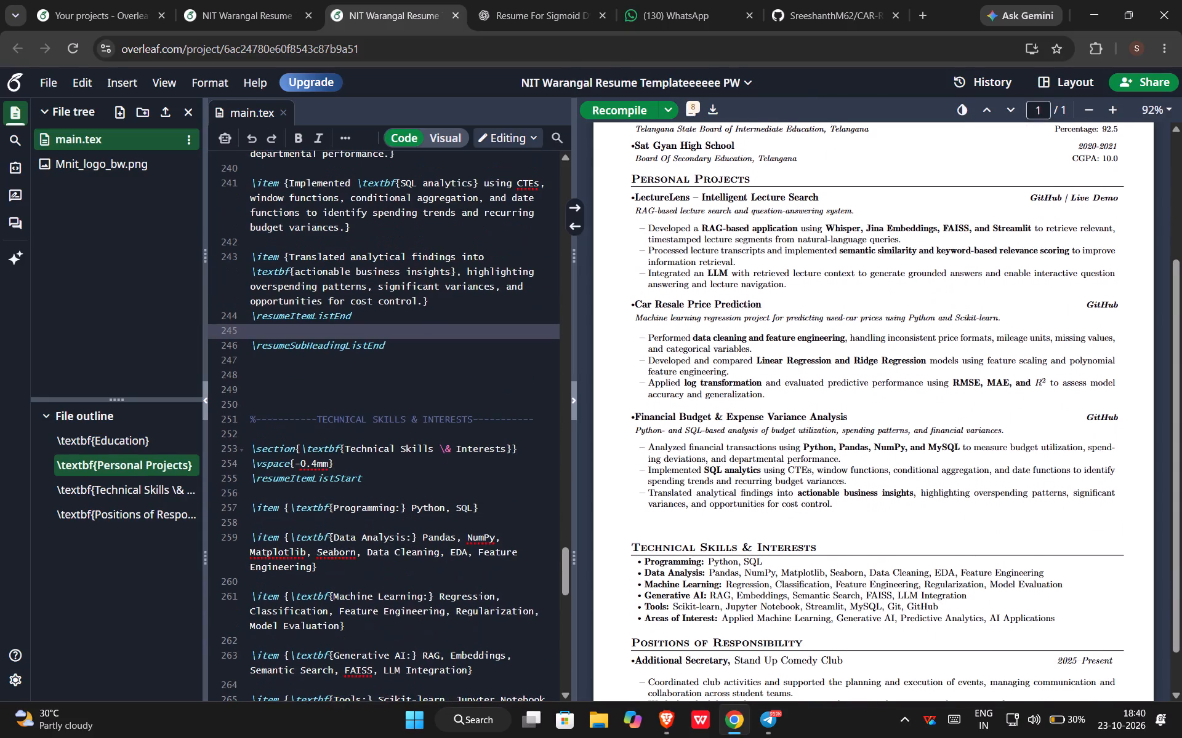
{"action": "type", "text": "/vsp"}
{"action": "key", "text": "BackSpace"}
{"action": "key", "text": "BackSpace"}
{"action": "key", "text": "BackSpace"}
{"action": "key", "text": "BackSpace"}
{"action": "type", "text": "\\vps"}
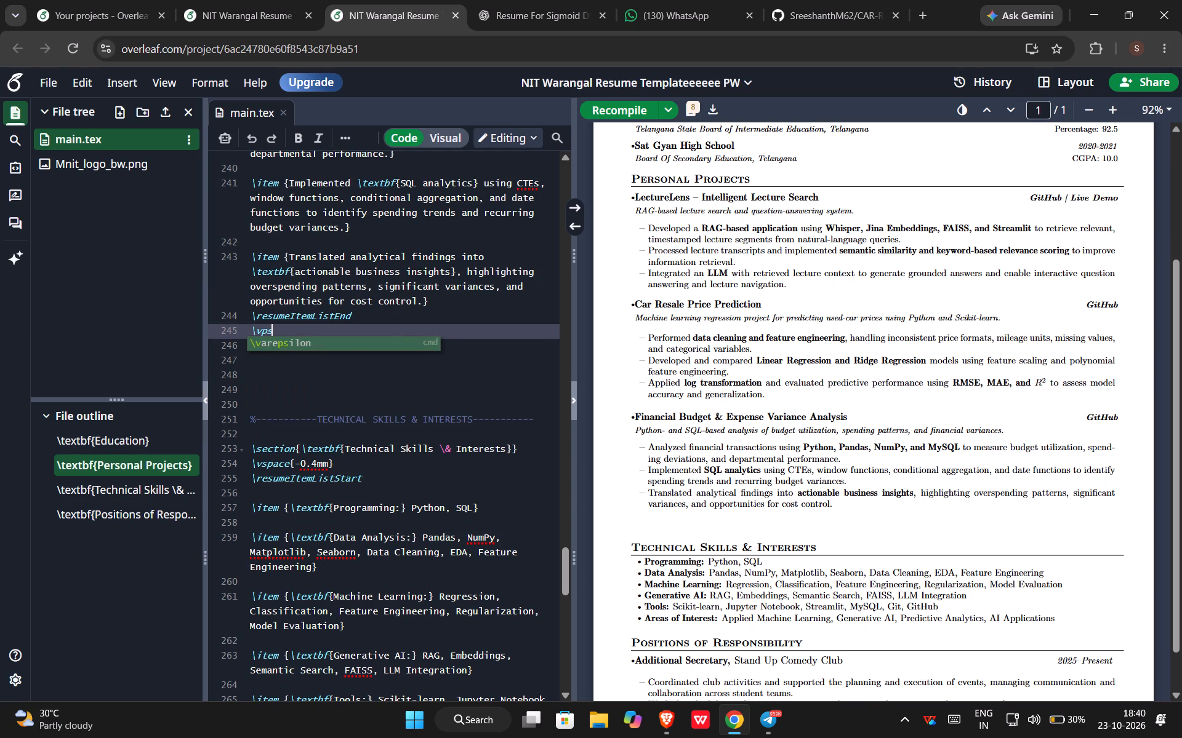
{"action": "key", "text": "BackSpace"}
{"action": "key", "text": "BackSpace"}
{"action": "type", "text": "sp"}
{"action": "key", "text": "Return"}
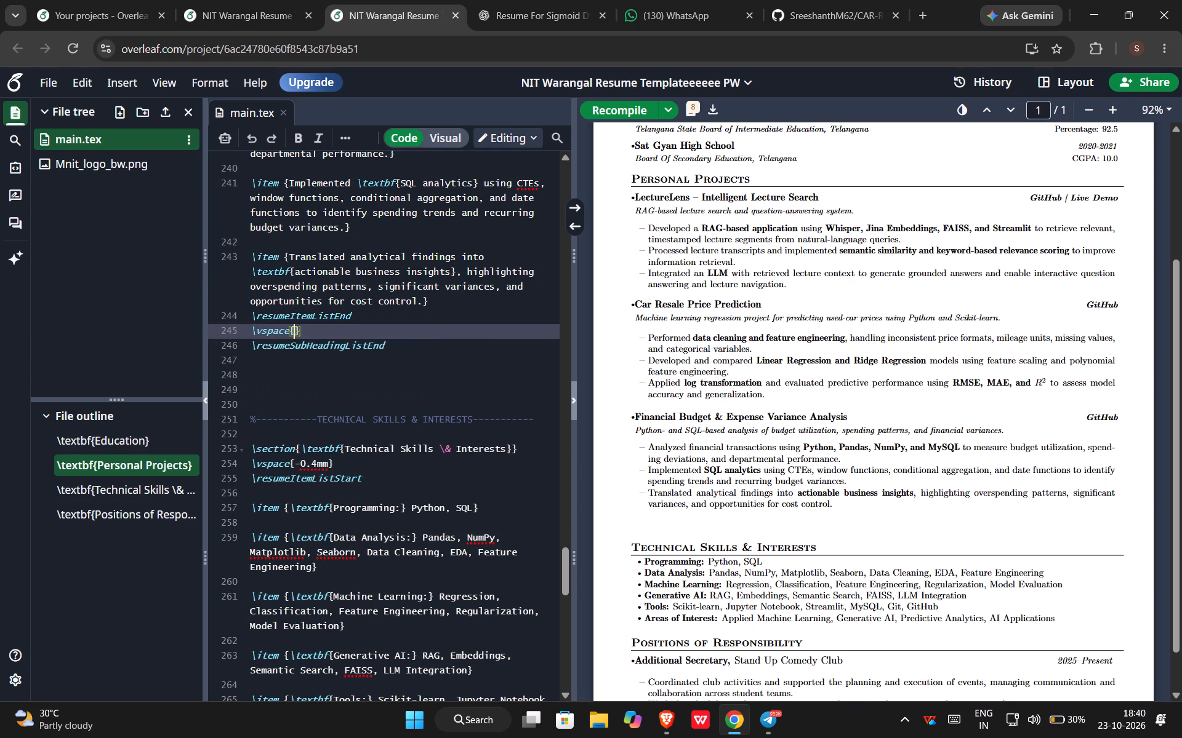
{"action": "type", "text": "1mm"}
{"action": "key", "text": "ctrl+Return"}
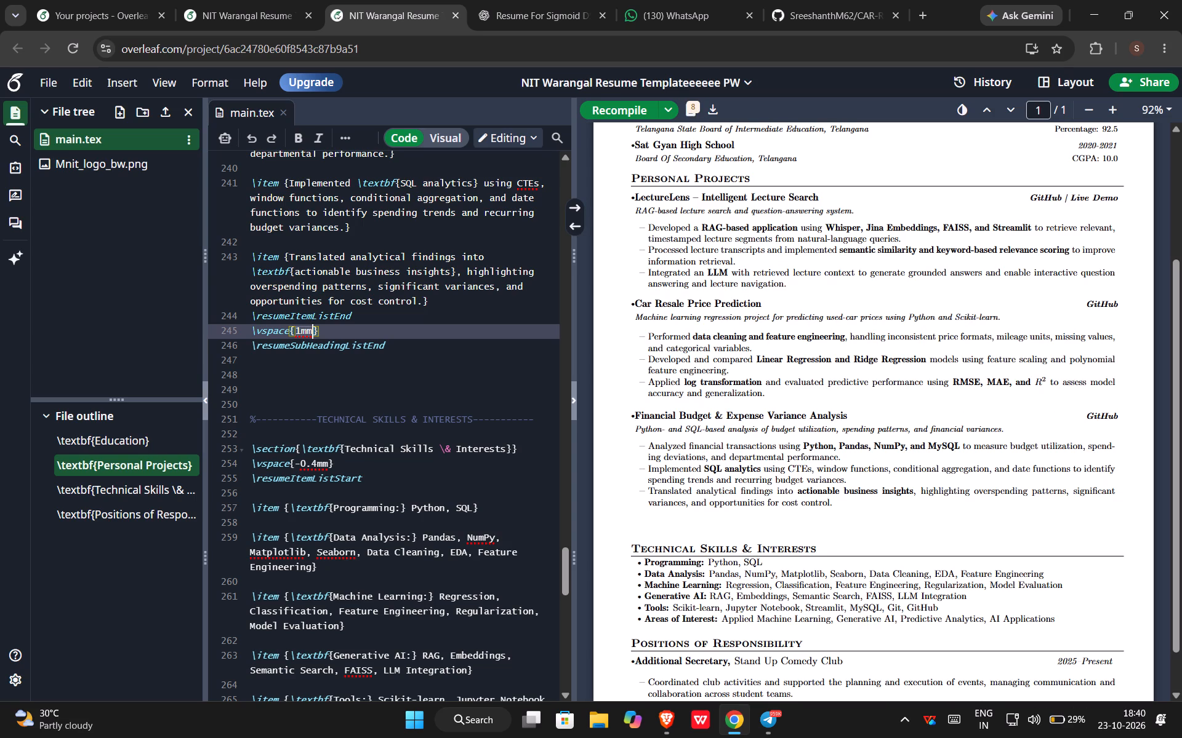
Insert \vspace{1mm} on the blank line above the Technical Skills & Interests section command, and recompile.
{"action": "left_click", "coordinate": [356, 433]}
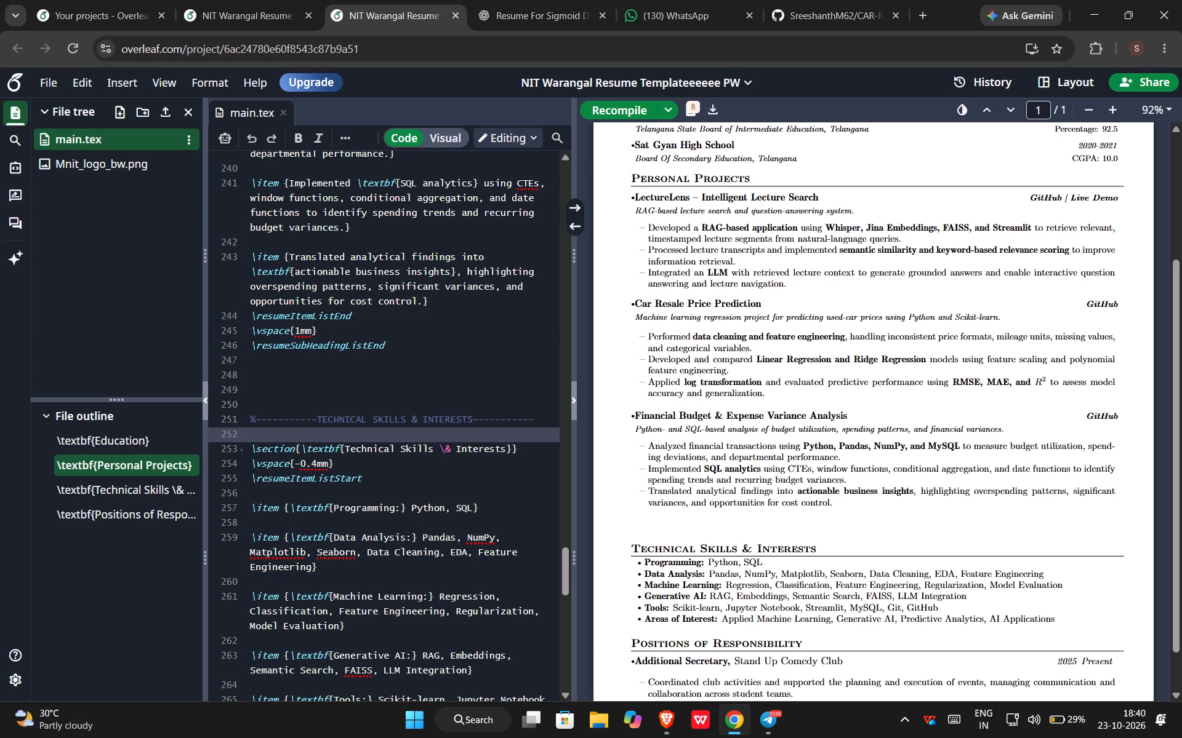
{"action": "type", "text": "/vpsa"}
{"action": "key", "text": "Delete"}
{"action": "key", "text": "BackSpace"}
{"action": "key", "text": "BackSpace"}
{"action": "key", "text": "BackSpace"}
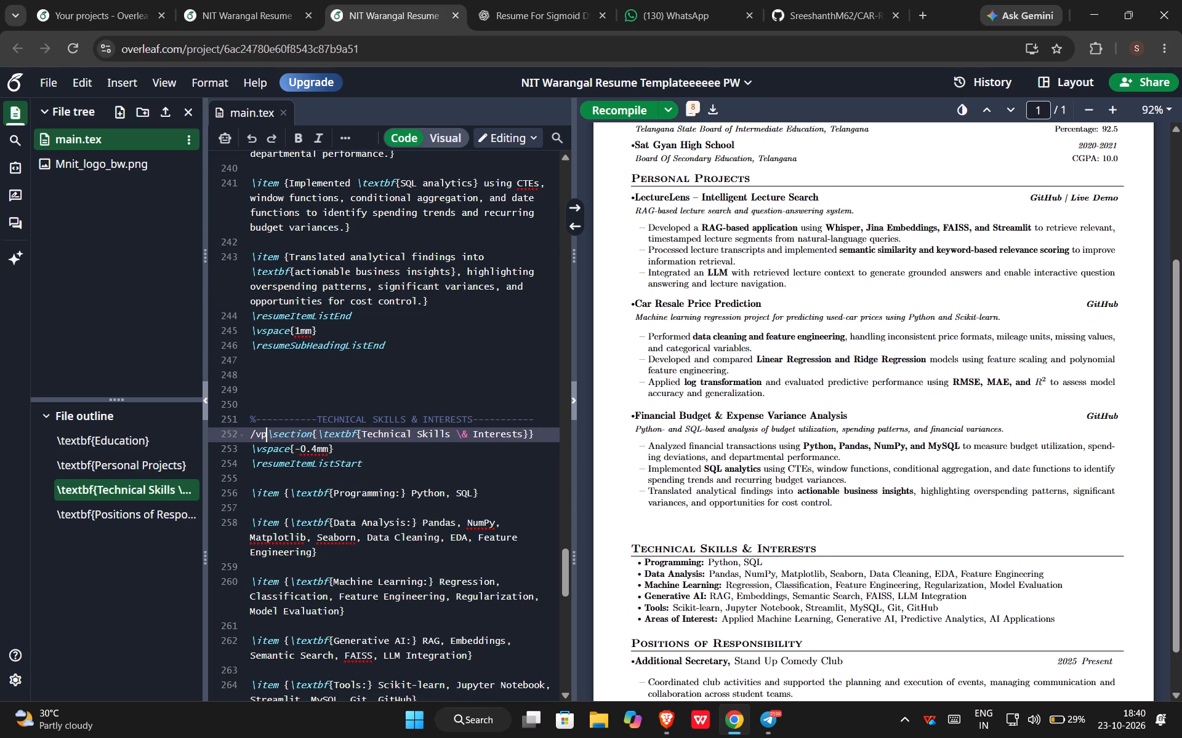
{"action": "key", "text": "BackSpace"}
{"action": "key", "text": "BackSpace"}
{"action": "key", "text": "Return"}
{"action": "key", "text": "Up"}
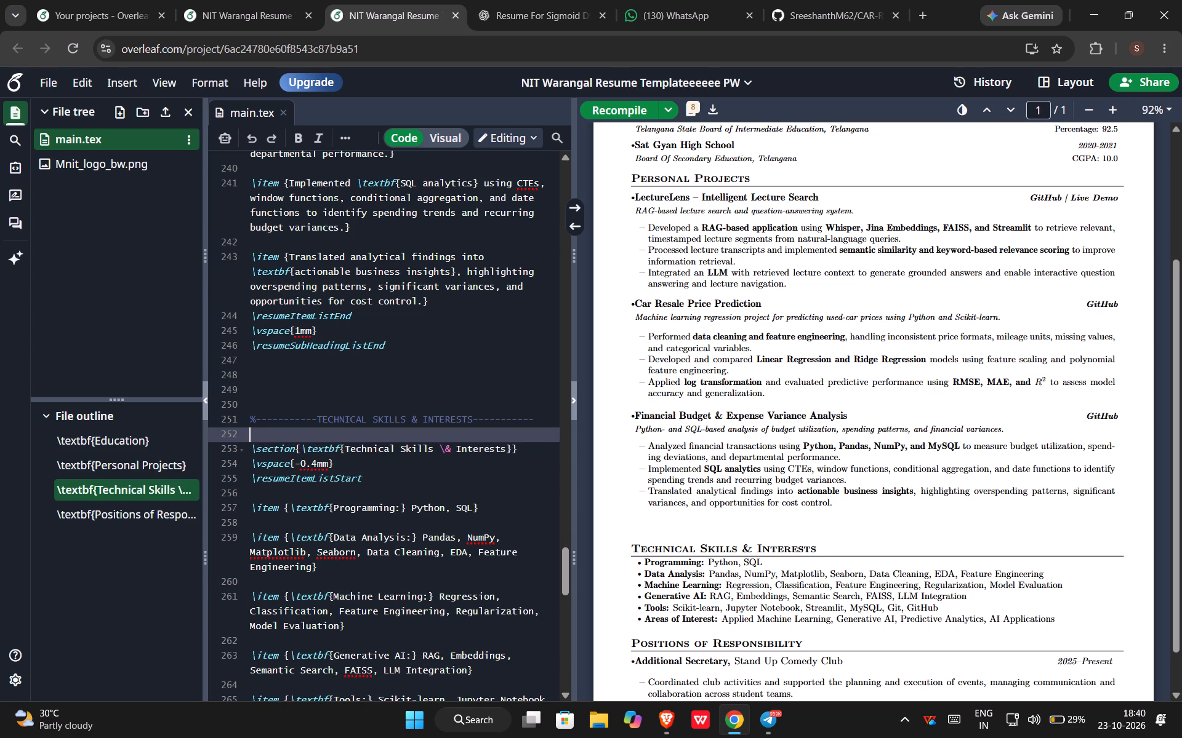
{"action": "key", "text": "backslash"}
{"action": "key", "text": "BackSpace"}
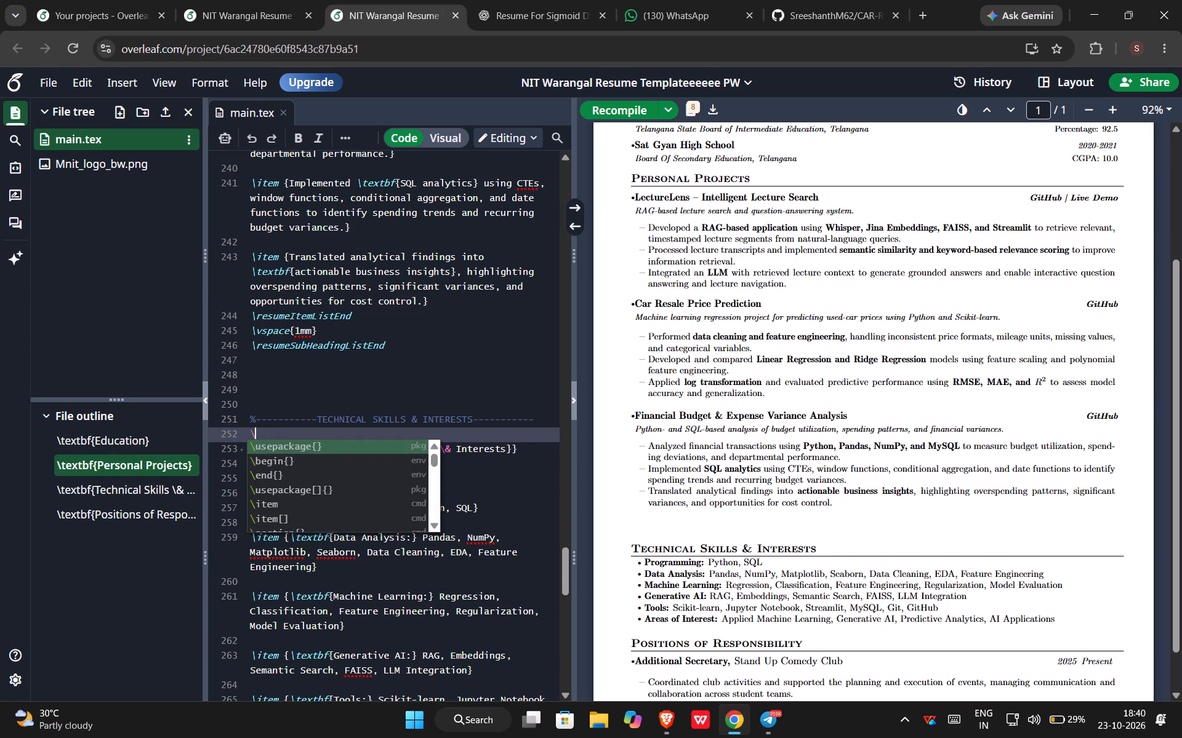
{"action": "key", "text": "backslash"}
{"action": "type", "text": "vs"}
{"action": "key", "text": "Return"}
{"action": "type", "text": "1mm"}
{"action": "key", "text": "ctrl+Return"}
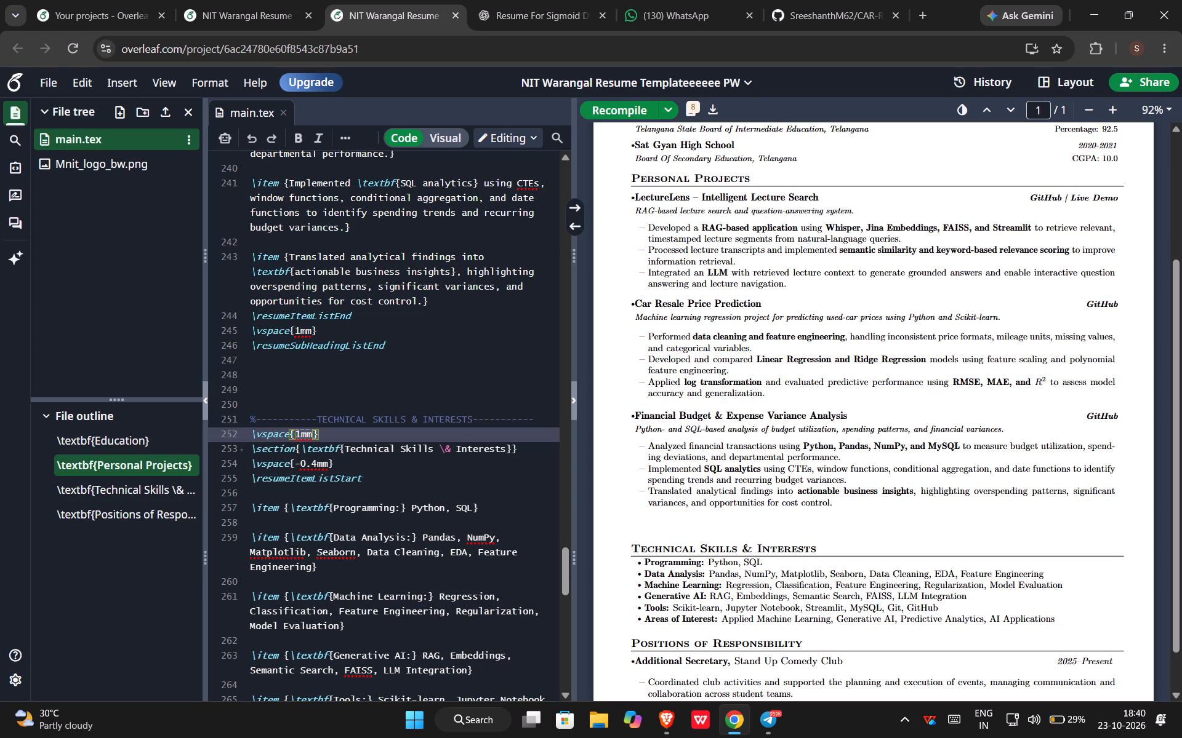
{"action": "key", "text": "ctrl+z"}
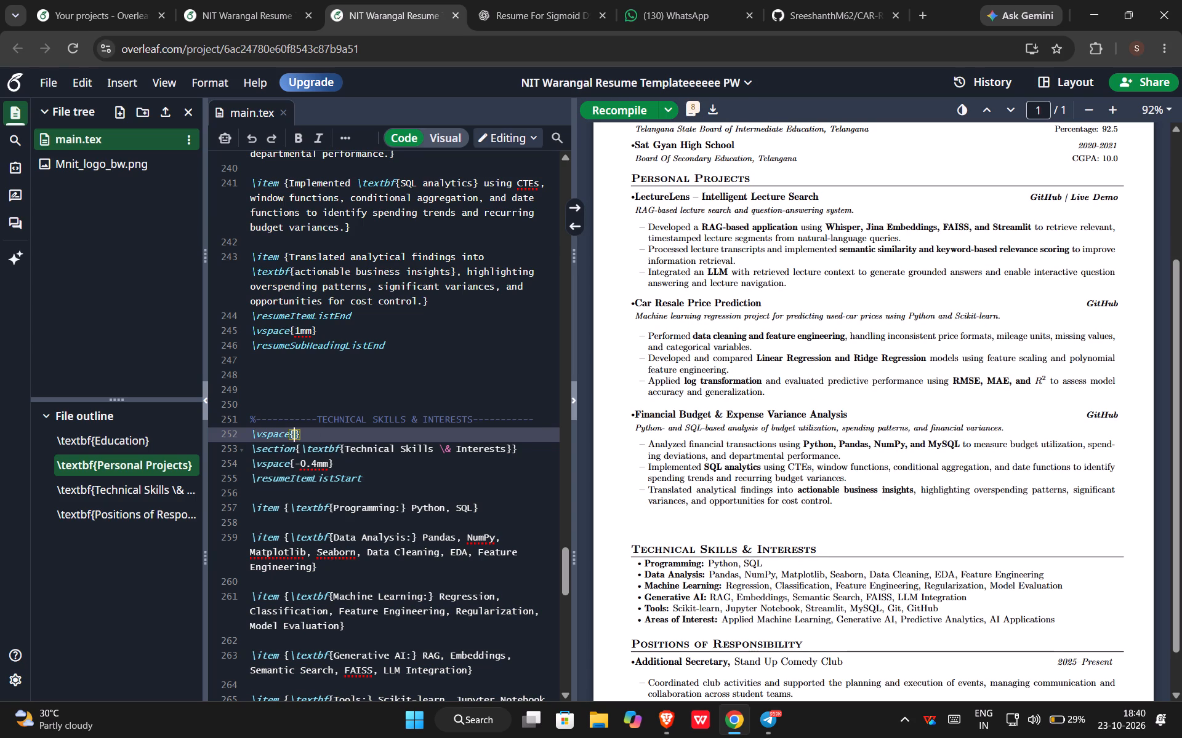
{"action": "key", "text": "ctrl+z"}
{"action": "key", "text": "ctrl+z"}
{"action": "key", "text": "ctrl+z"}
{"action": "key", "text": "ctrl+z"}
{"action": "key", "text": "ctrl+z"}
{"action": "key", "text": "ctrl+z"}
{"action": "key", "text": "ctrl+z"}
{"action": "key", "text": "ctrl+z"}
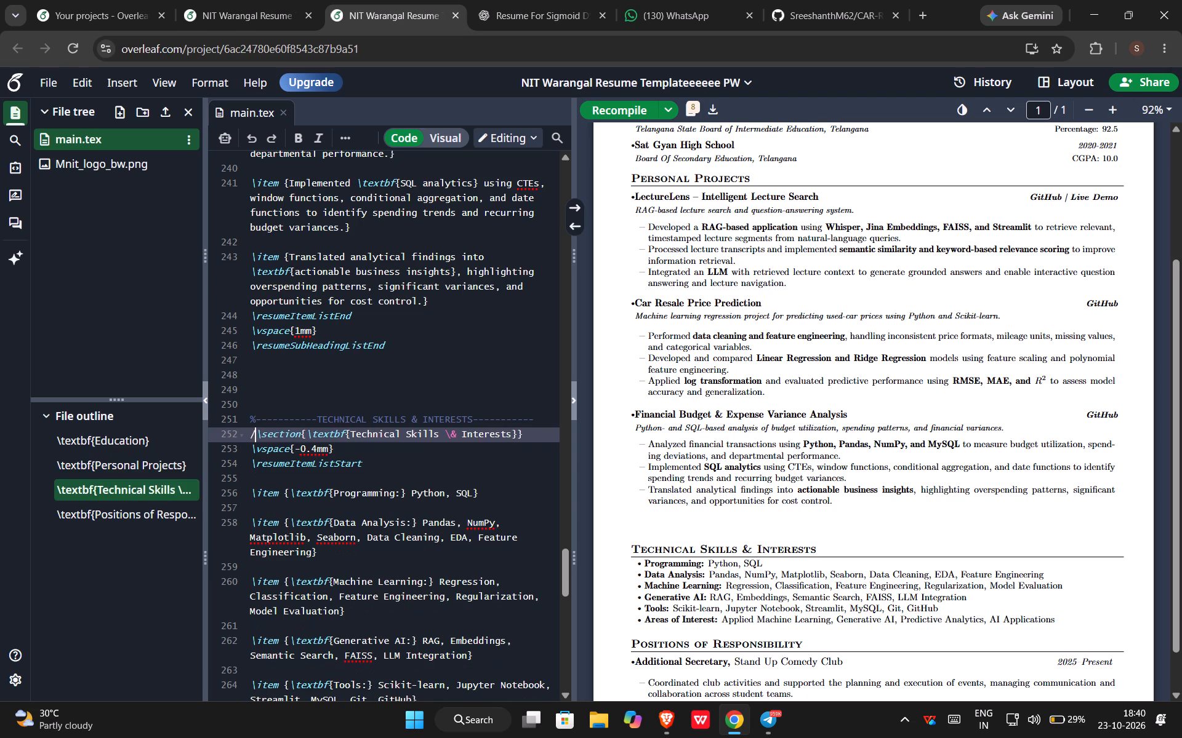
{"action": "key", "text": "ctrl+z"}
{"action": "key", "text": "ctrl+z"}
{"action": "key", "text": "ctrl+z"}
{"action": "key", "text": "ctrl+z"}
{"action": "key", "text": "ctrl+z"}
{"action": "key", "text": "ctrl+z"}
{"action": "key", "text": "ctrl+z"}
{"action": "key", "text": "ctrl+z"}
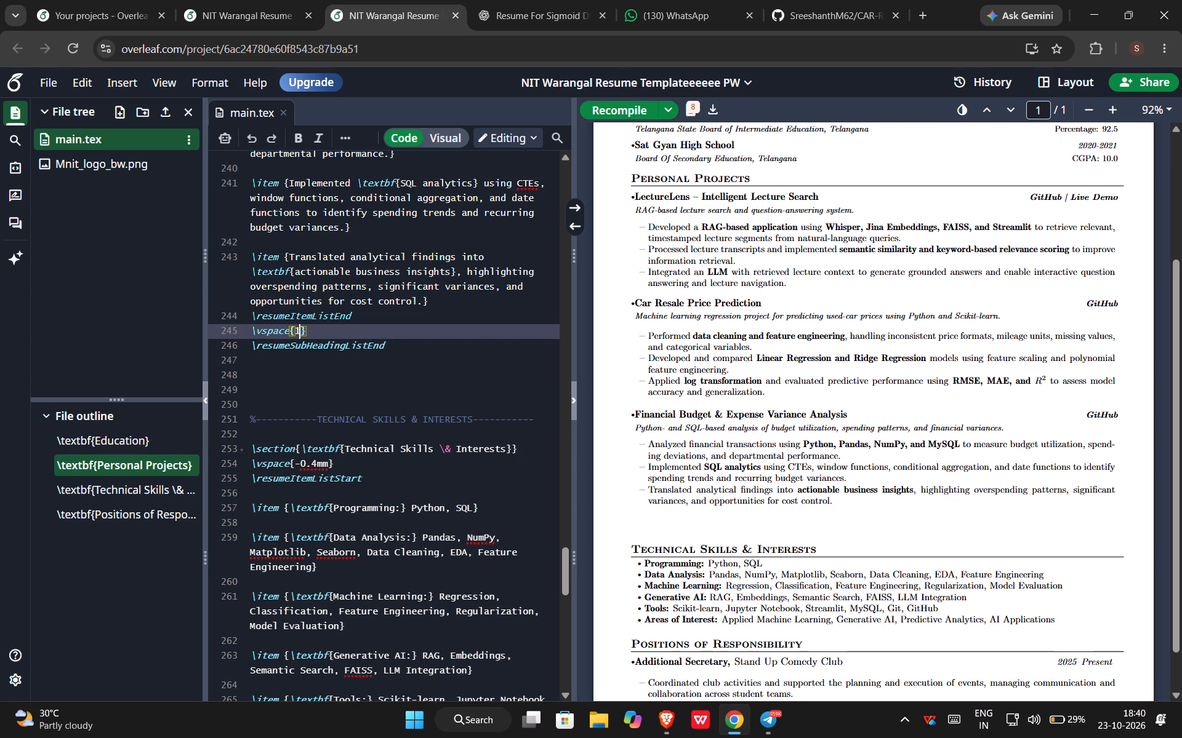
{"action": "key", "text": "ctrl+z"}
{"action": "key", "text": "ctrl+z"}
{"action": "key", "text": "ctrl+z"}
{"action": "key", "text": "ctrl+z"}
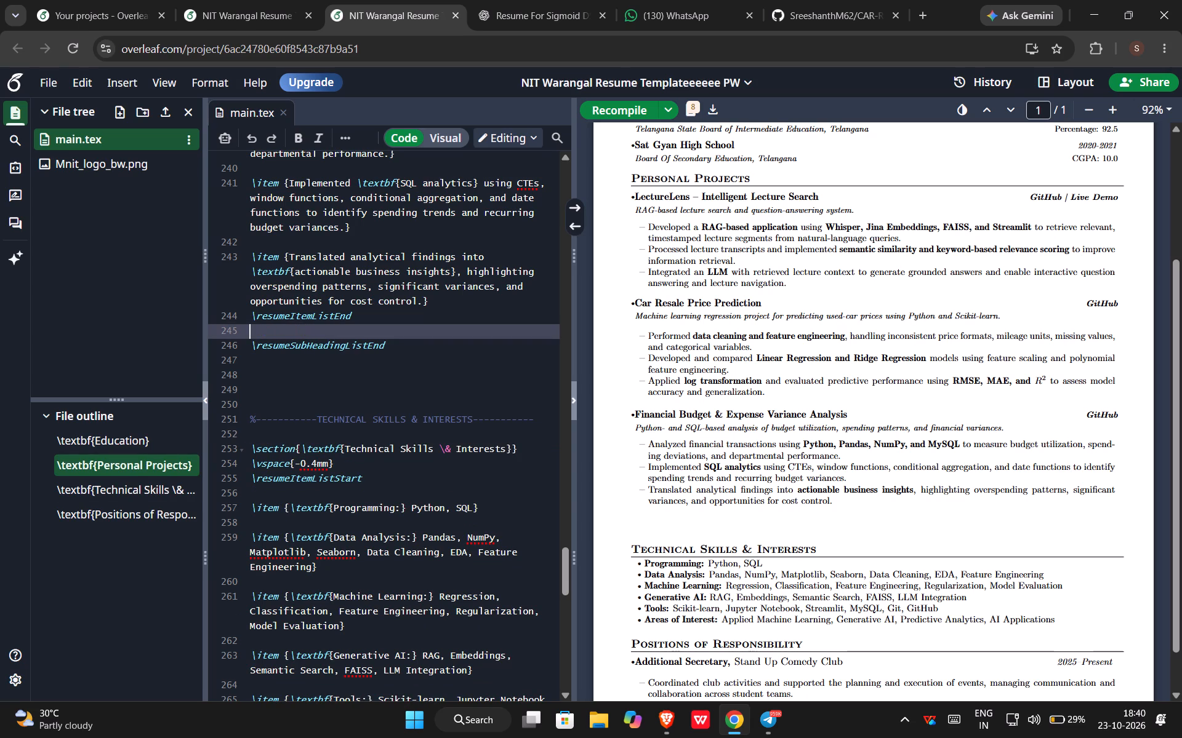
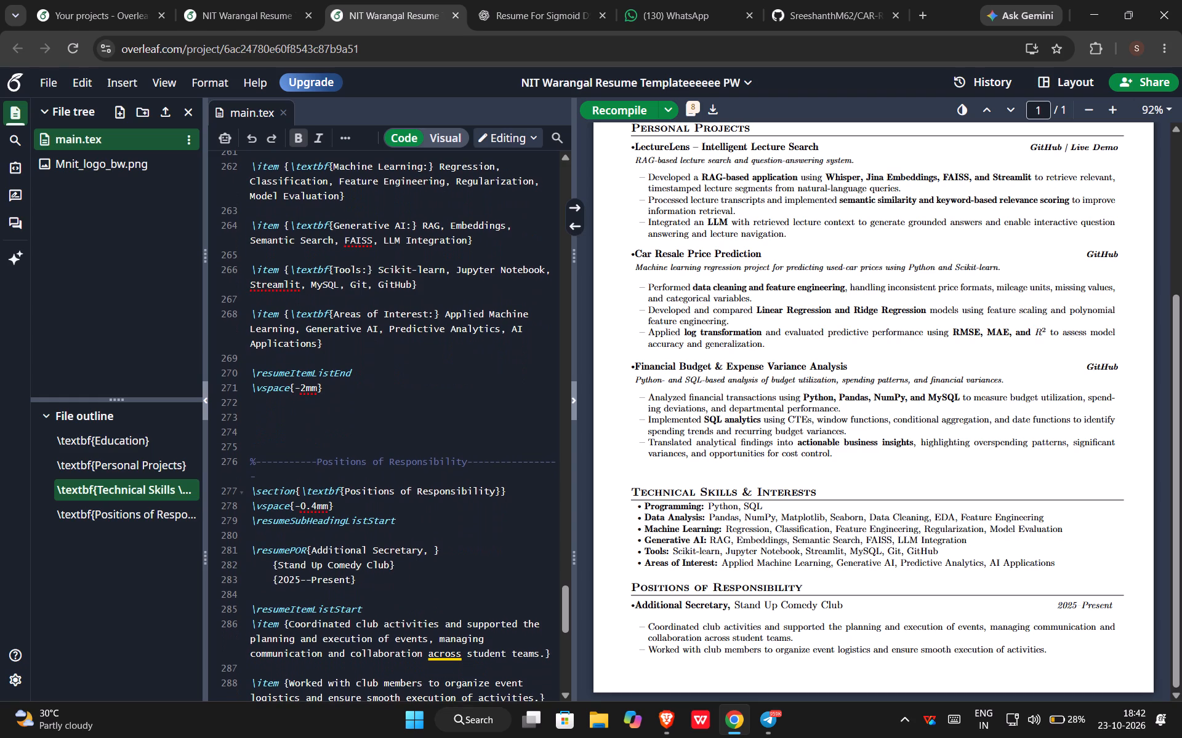
{"action": "scroll", "coordinate": [320, 476], "scroll_direction": "down", "scroll_amount": 1}
{"action": "left_click", "coordinate": [341, 386]}
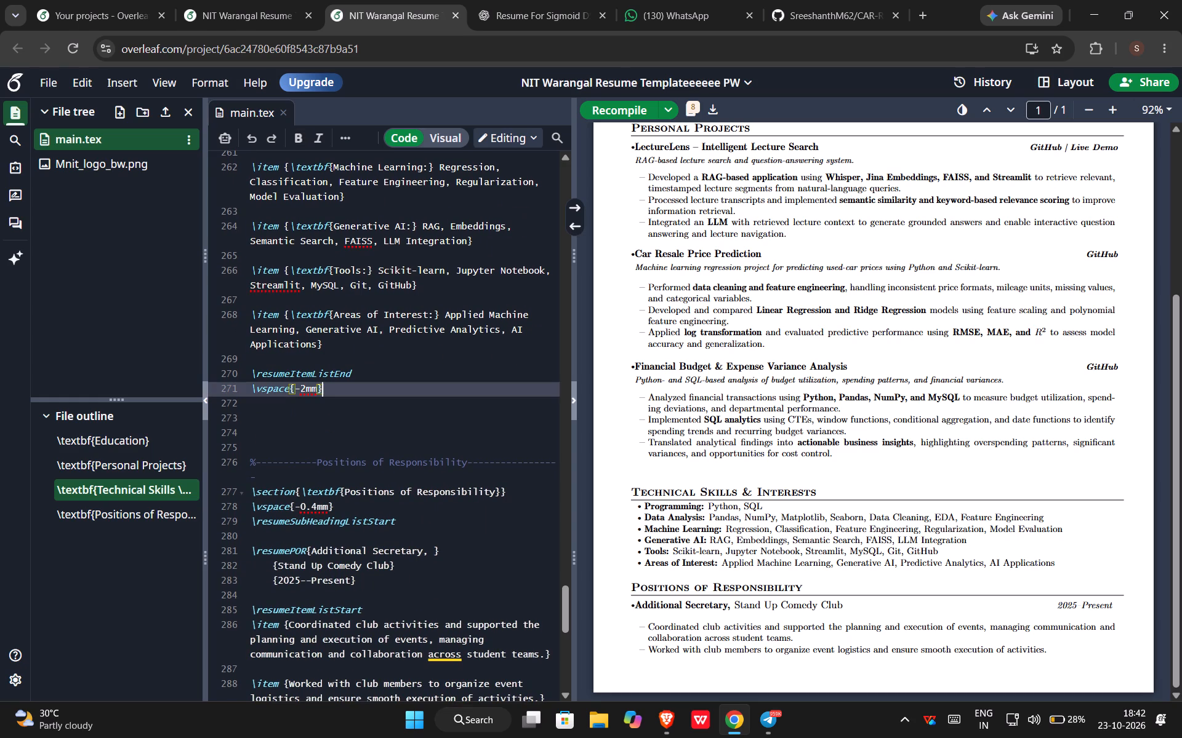
{"action": "scroll", "coordinate": [332, 471], "scroll_direction": "down", "scroll_amount": 1}
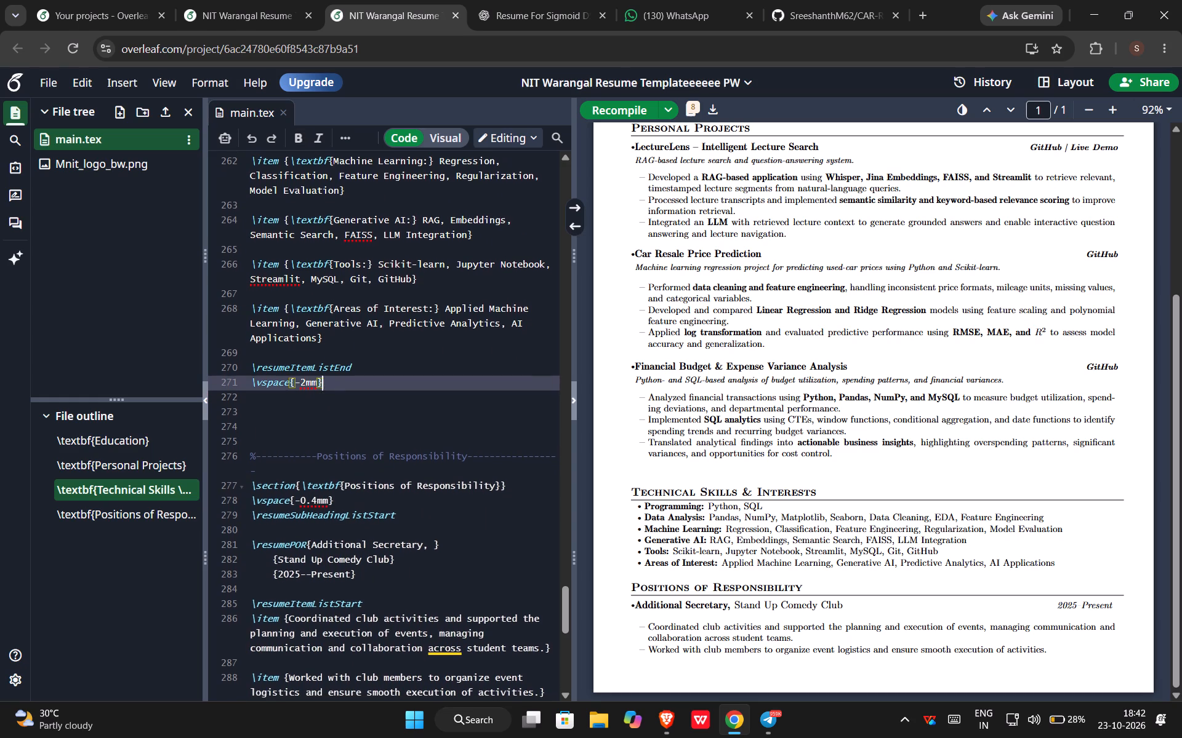
{"action": "scroll", "coordinate": [332, 471], "scroll_direction": "down", "scroll_amount": 2}
{"action": "scroll", "coordinate": [350, 334], "scroll_direction": "up", "scroll_amount": 7}
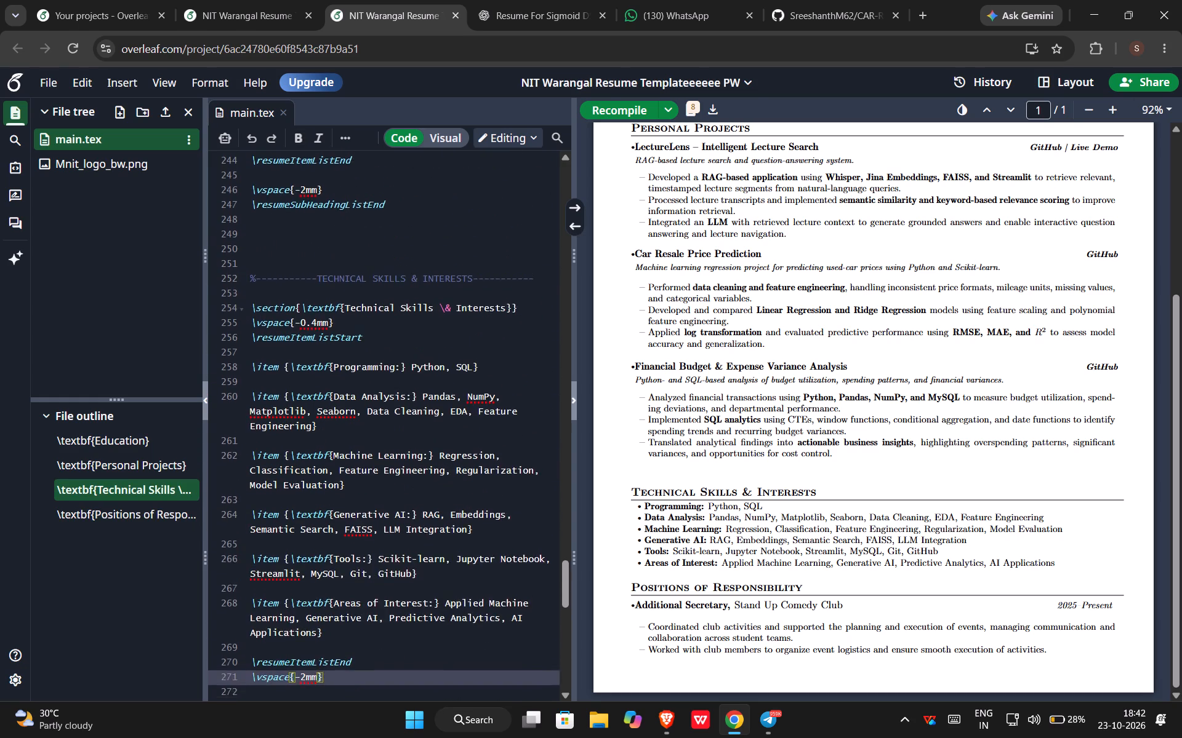
{"action": "scroll", "coordinate": [350, 334], "scroll_direction": "up", "scroll_amount": 1}
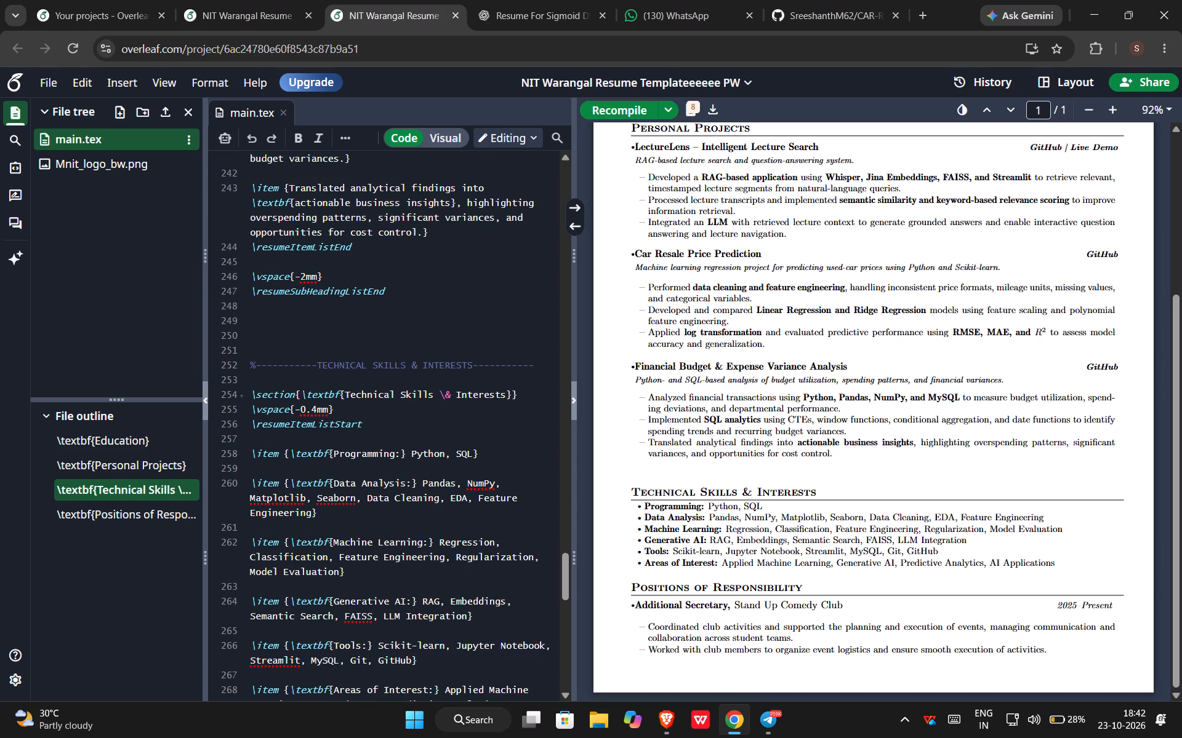
{"action": "left_click", "coordinate": [276, 308]}
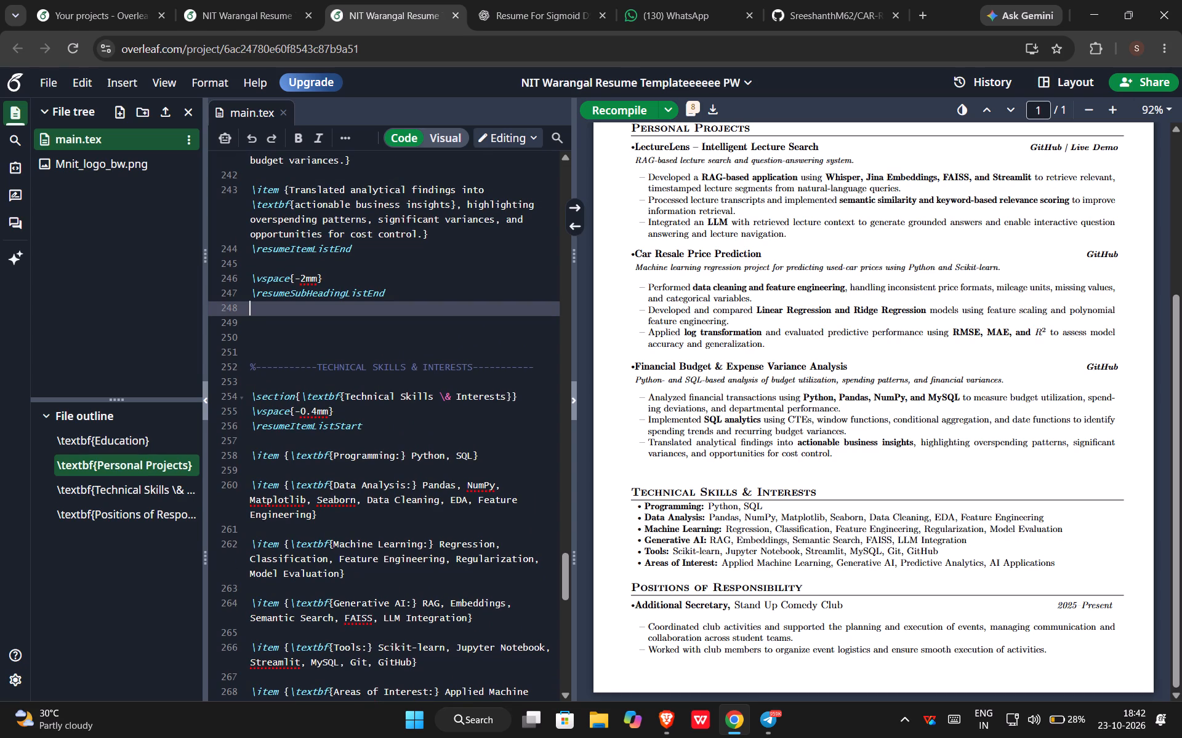
{"action": "type", "text": "\\vpsa"}
{"action": "key", "text": "BackSpace"}
{"action": "key", "text": "BackSpace"}
{"action": "key", "text": "BackSpace"}
{"action": "type", "text": "space{"}
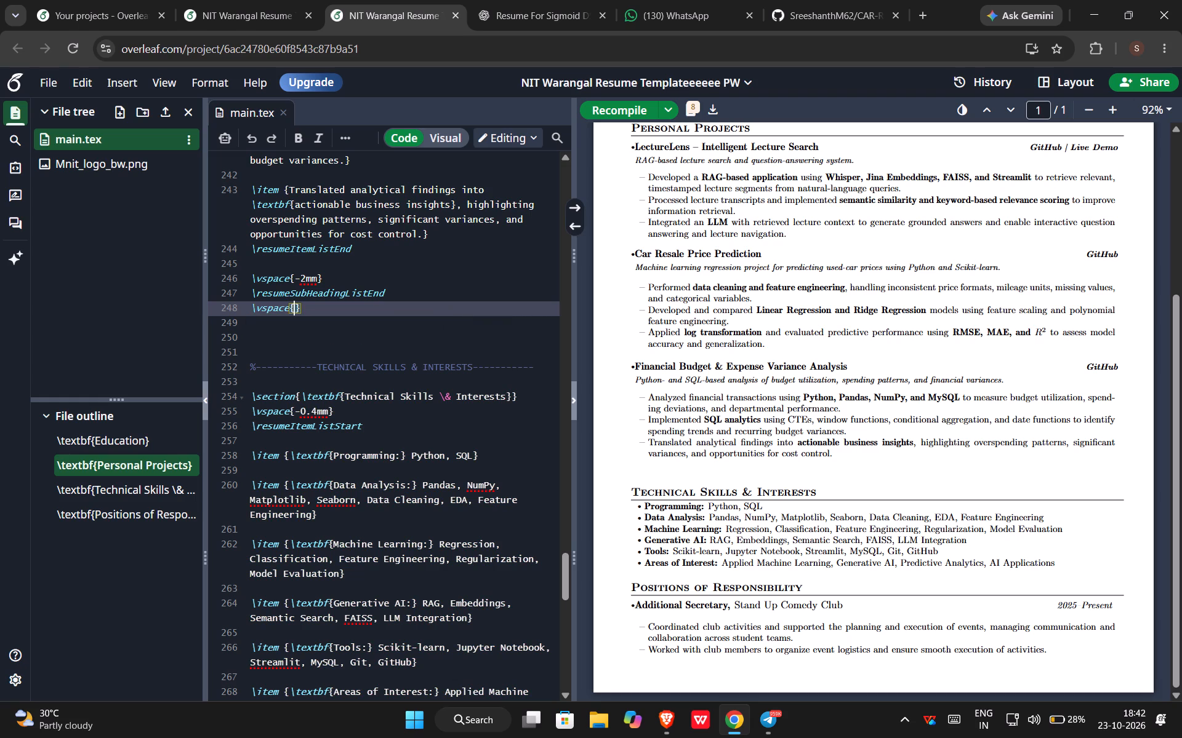
{"action": "type", "text": "-4mm"}
{"action": "key", "text": "ctrl+Return"}
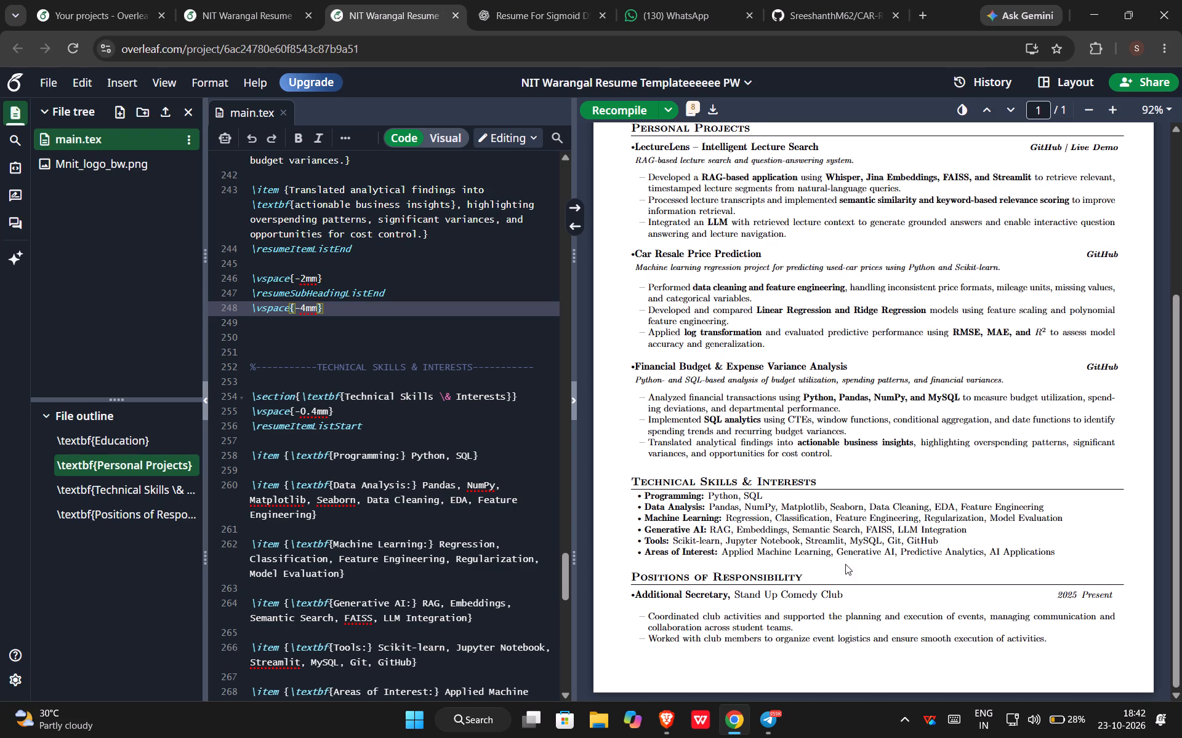
{"action": "scroll", "coordinate": [851, 565], "scroll_direction": "up", "scroll_amount": 1}
{"action": "scroll", "coordinate": [851, 565], "scroll_direction": "down", "scroll_amount": 1}
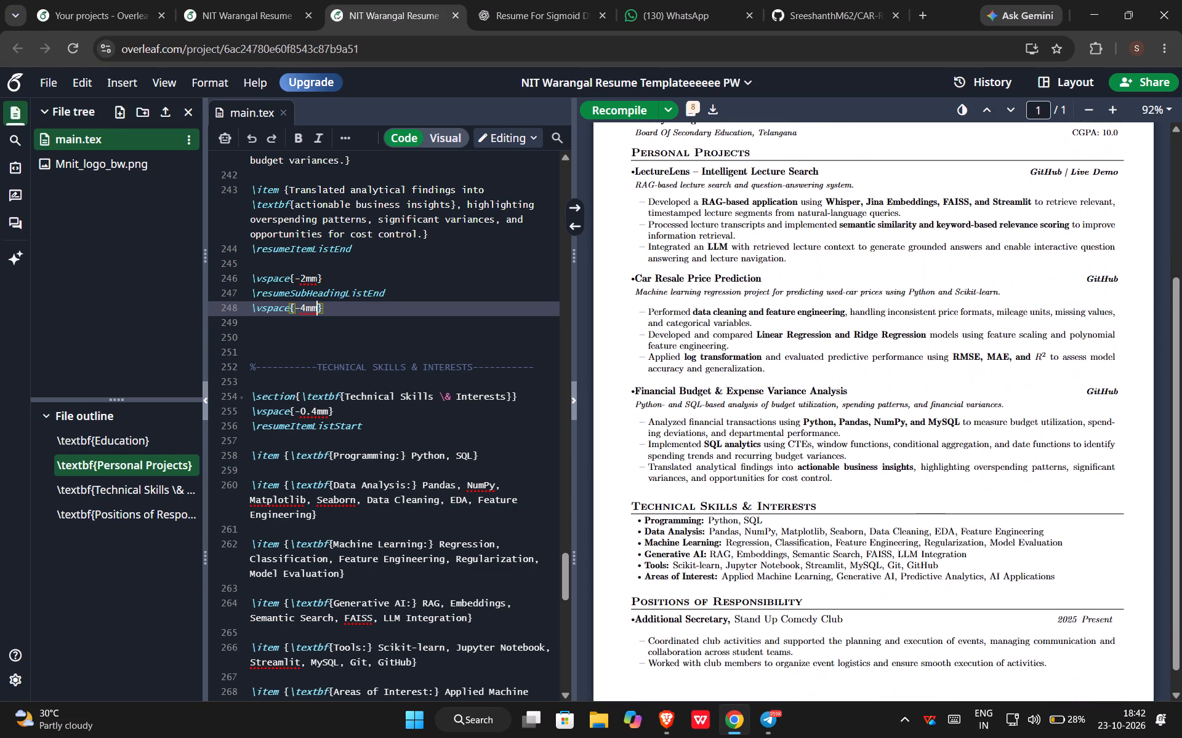
{"action": "scroll", "coordinate": [851, 565], "scroll_direction": "down", "scroll_amount": 1}
Set the \vspace directly below the Technical Skills & Interests section command to 1mm, and recompile.
{"action": "left_click", "coordinate": [315, 408]}
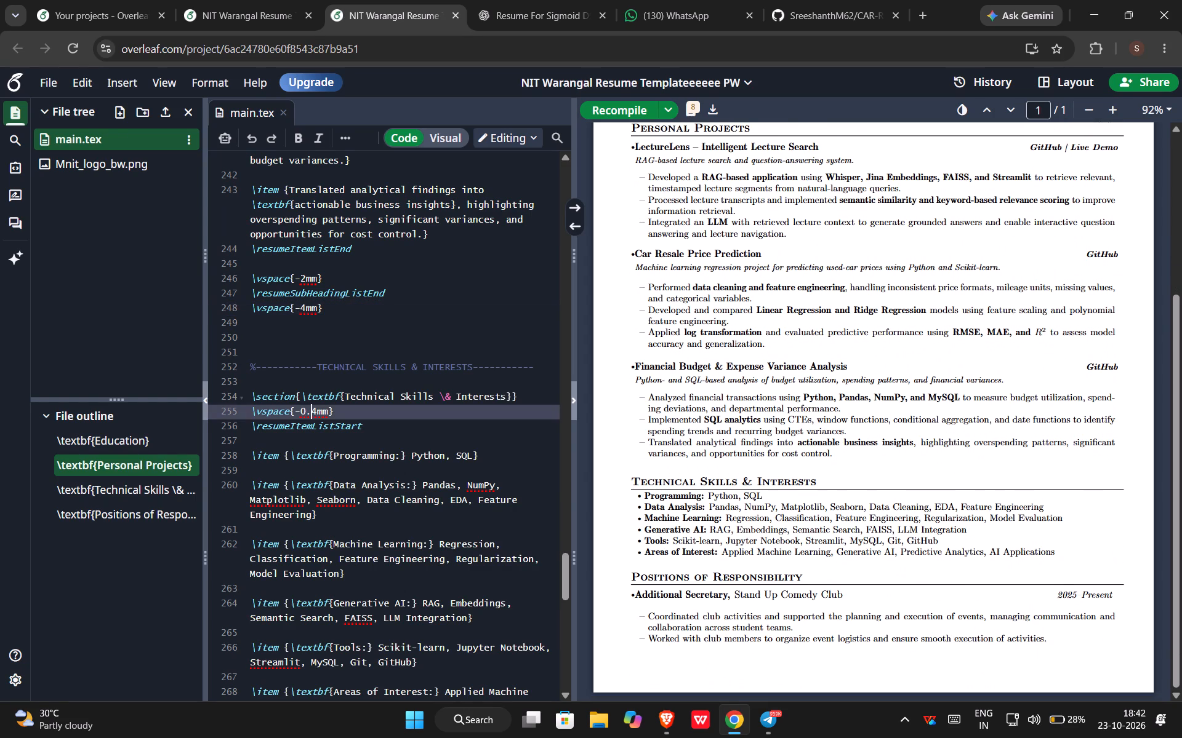
{"action": "key", "text": "BackSpace"}
{"action": "key", "text": "BackSpace"}
{"action": "key", "text": "Right"}
{"action": "key", "text": "BackSpace"}
{"action": "key", "text": "BackSpace"}
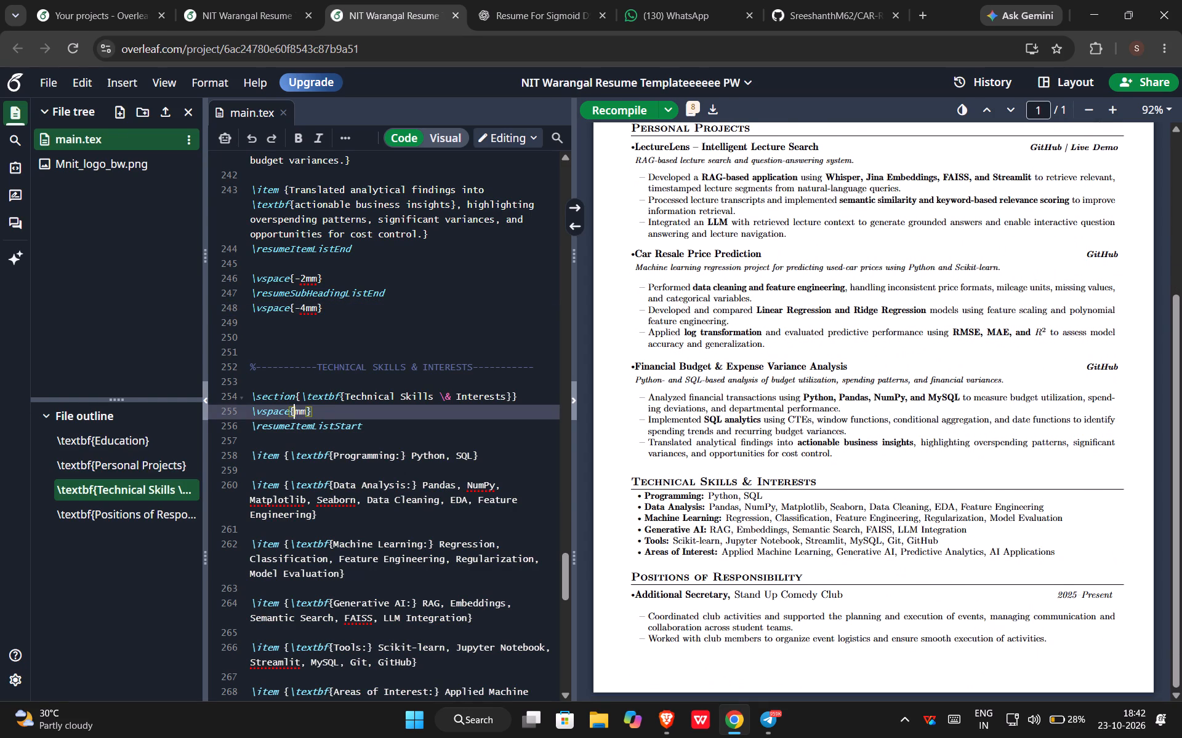
{"action": "key", "text": "1"}
{"action": "key", "text": "ctrl+Return"}
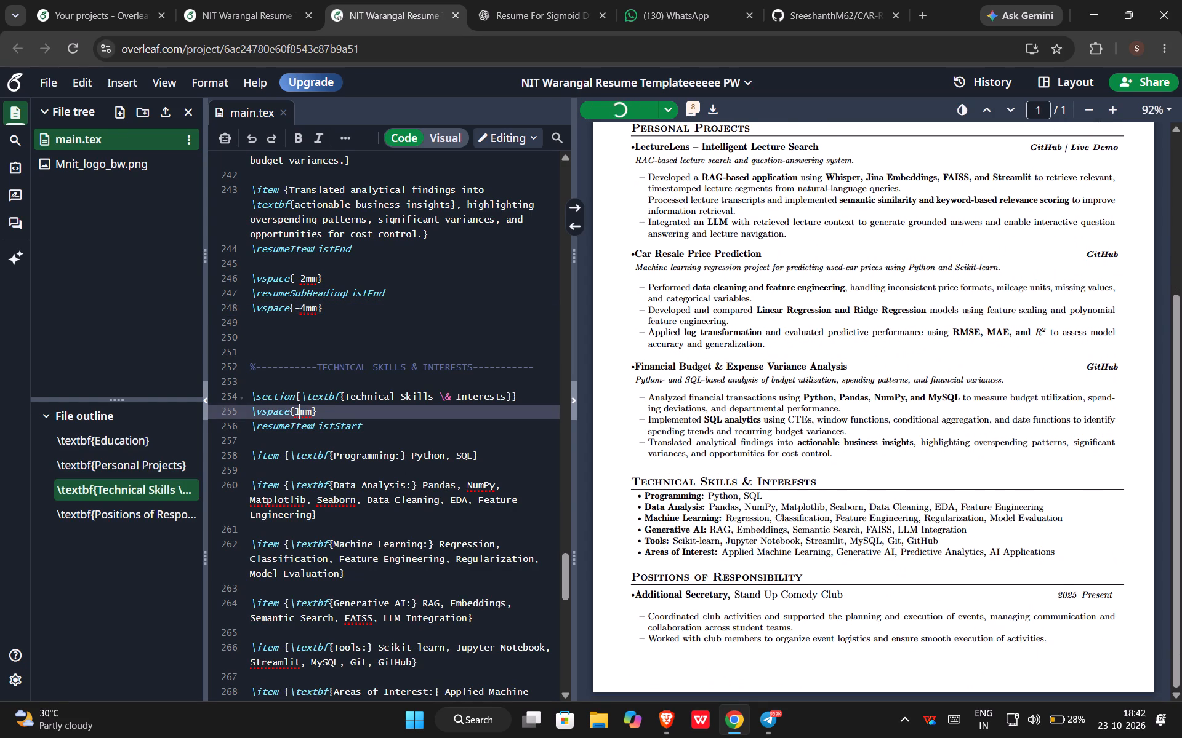
Copy the \vspace line below the Technical Skills heading to between the Programming and Data Analysis items, and set the copy to 0.5mm.
{"action": "scroll", "coordinate": [491, 471], "scroll_direction": "down", "scroll_amount": 1}
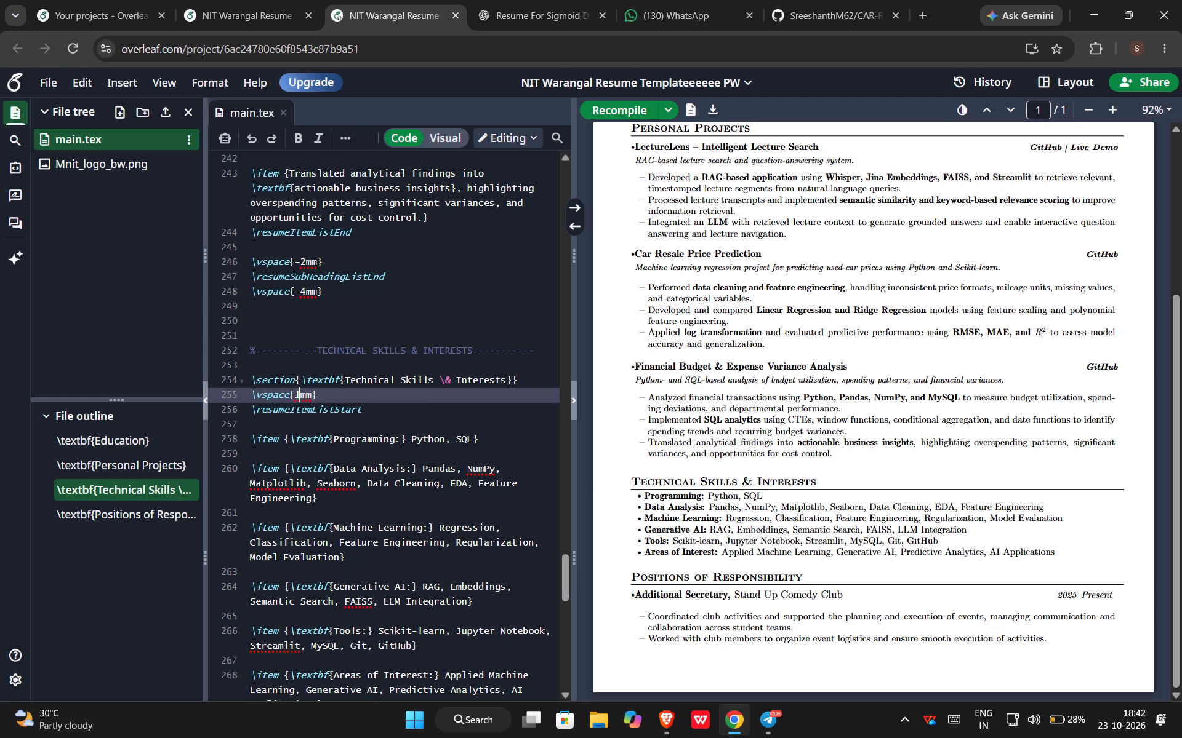
{"action": "scroll", "coordinate": [698, 499], "scroll_direction": "down", "scroll_amount": 2}
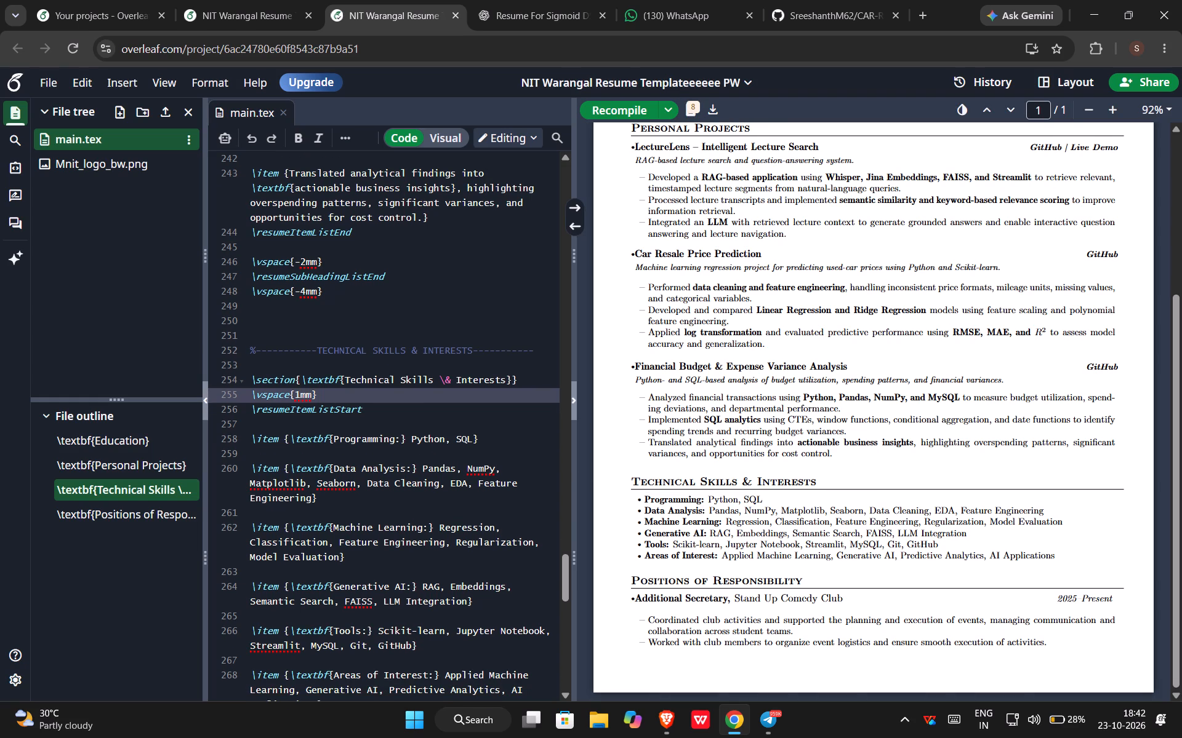
{"action": "scroll", "coordinate": [698, 499], "scroll_direction": "down", "scroll_amount": 1}
{"action": "scroll", "coordinate": [454, 471], "scroll_direction": "down", "scroll_amount": 1}
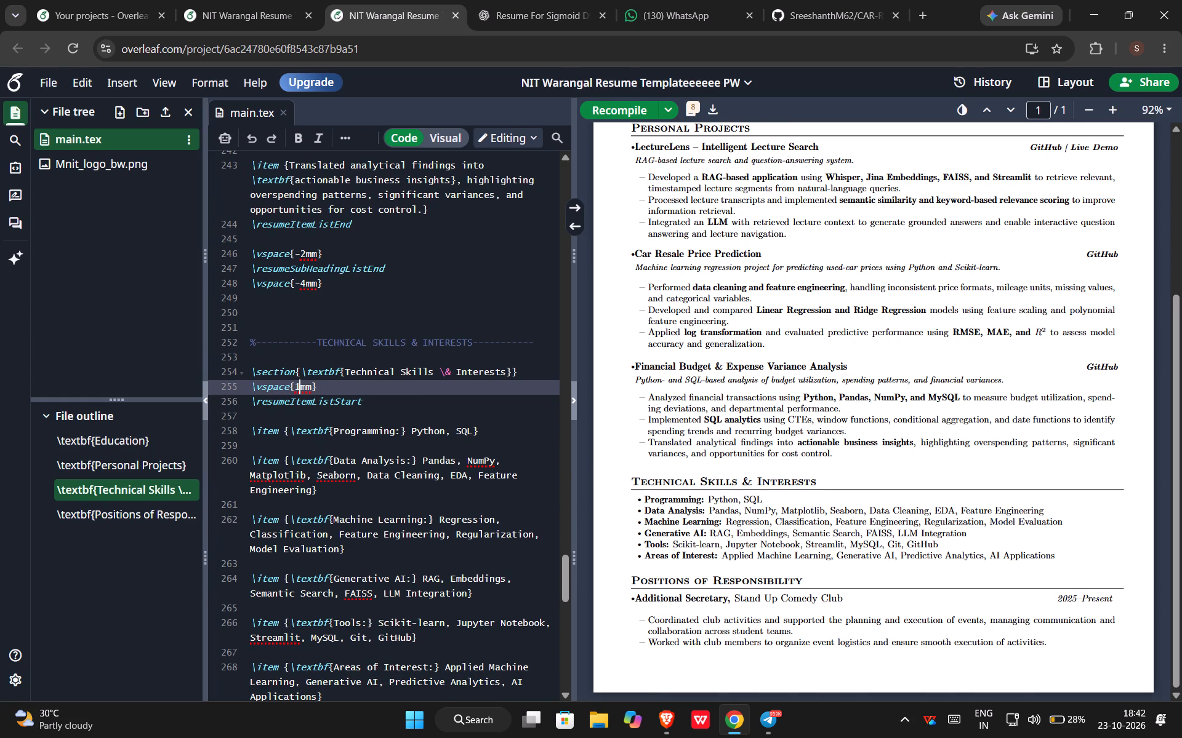
{"action": "left_click_drag", "start_coordinate": [320, 387], "coordinate": [244, 391]}
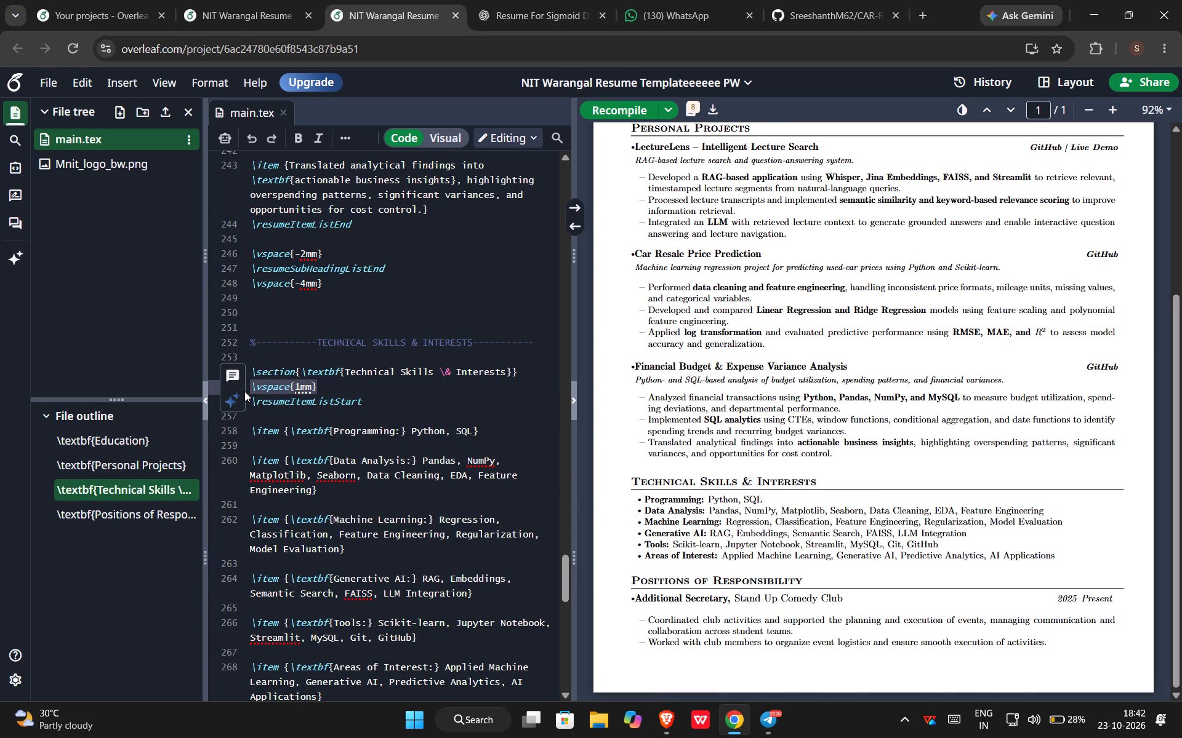
{"action": "key", "text": "ctrl+c"}
{"action": "left_click", "coordinate": [336, 483]}
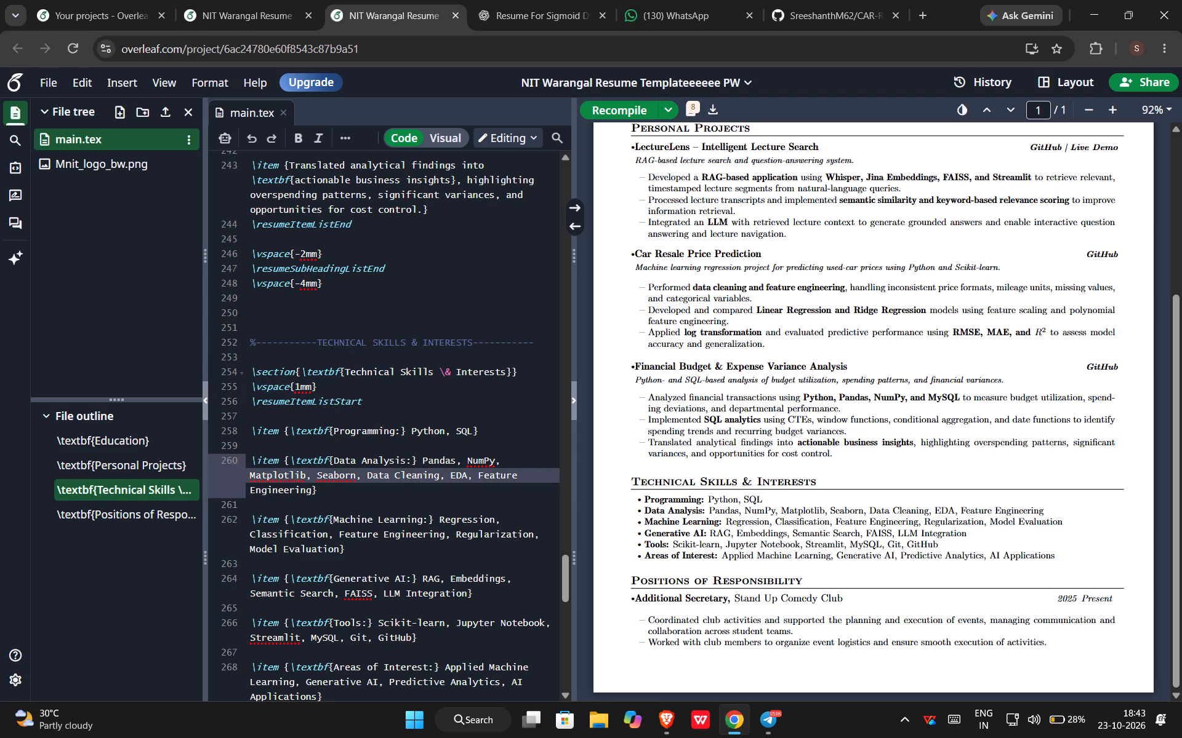
{"action": "left_click", "coordinate": [317, 445]}
{"action": "key", "text": "ctrl+v"}
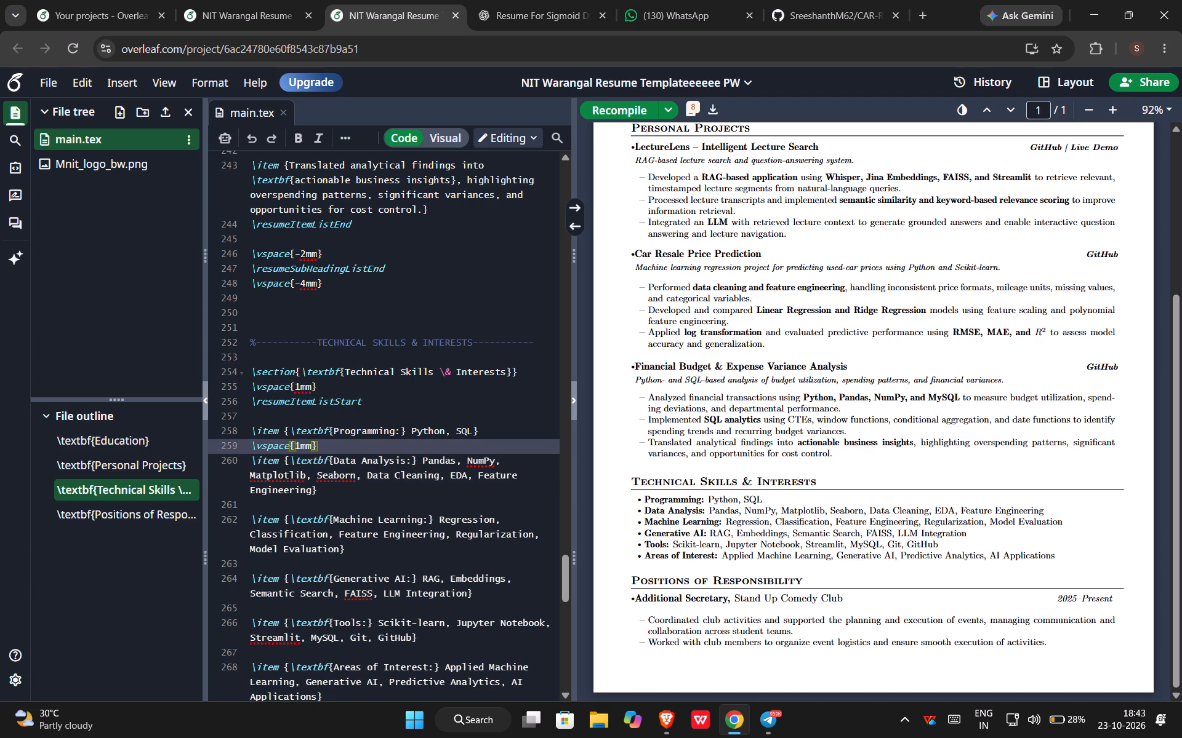
{"action": "left_click", "coordinate": [300, 443]}
{"action": "key", "text": "BackSpace"}
{"action": "type", "text": "0.5"}
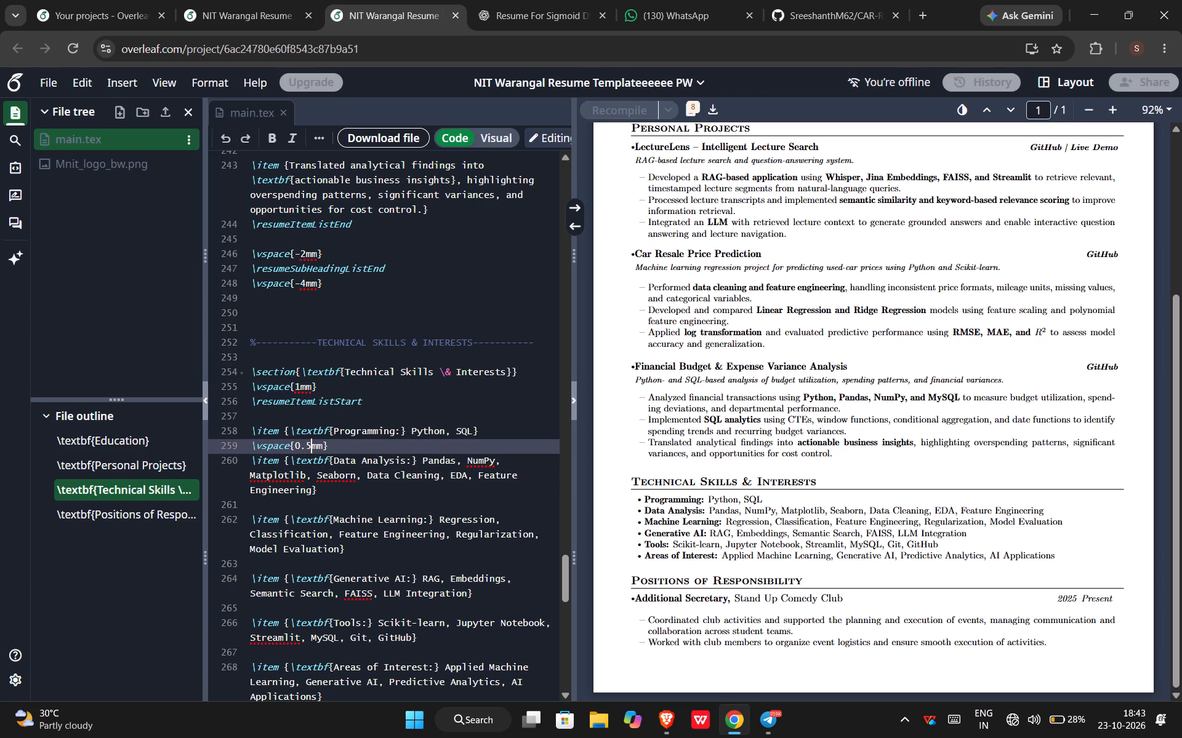
Copy the \vspace{0.5mm} line into the blank lines between the remaining Technical Skills items, from Data Analysis through Areas of Interest.
{"action": "left_click_drag", "start_coordinate": [339, 446], "coordinate": [255, 445]}
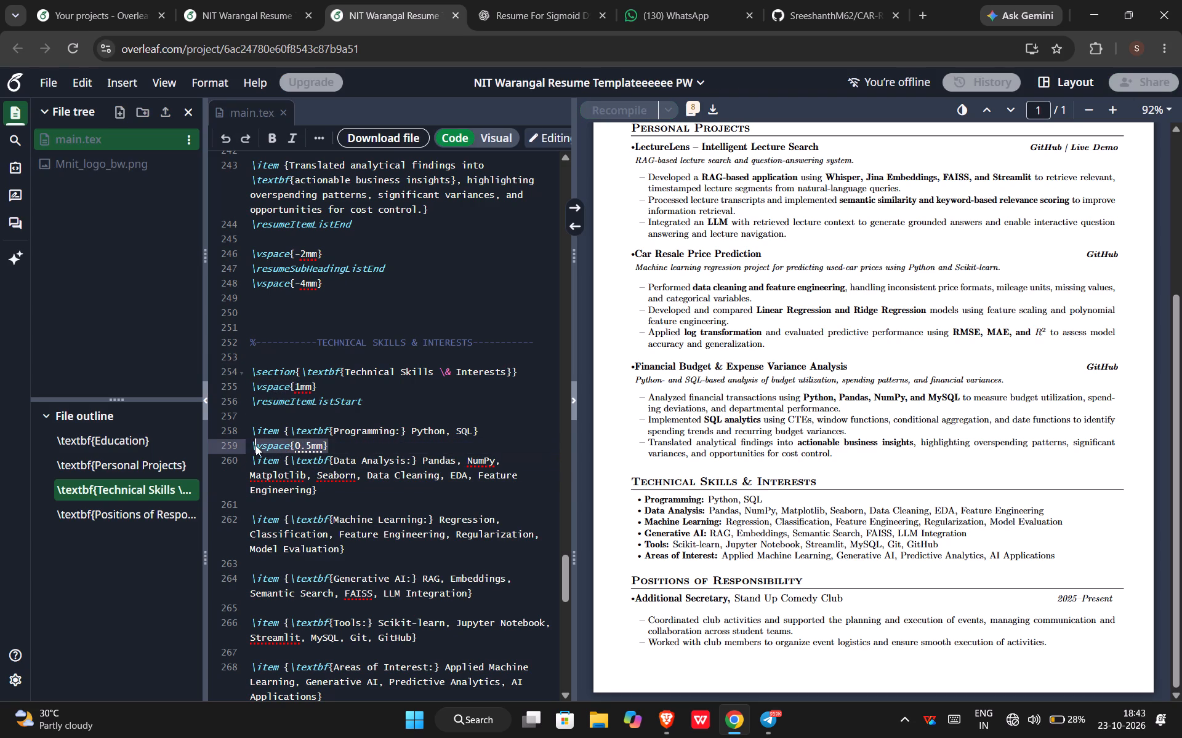
{"action": "left_click_drag", "start_coordinate": [255, 445], "coordinate": [239, 446]}
{"action": "key", "text": "ctrl+c"}
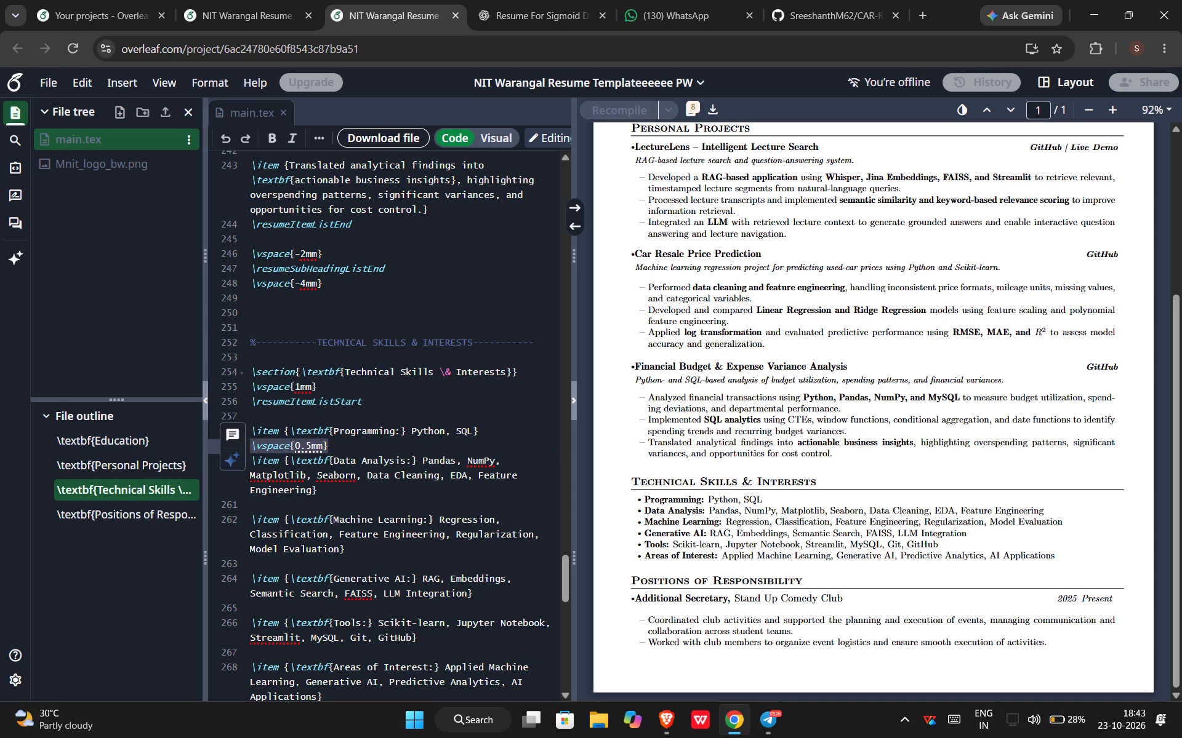
{"action": "left_click", "coordinate": [272, 499]}
{"action": "key", "text": "ctrl+v"}
{"action": "left_click", "coordinate": [282, 560]}
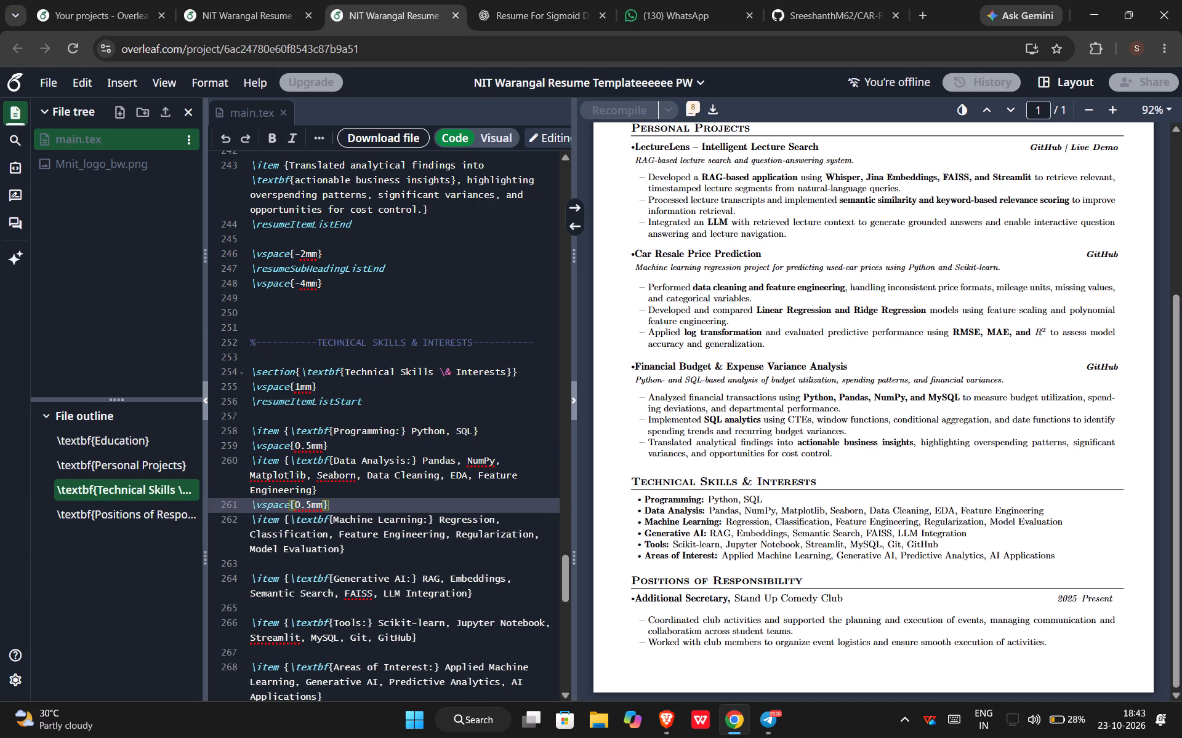
{"action": "key", "text": "ctrl+v"}
{"action": "scroll", "coordinate": [282, 560], "scroll_direction": "down", "scroll_amount": 1}
{"action": "left_click", "coordinate": [285, 545]}
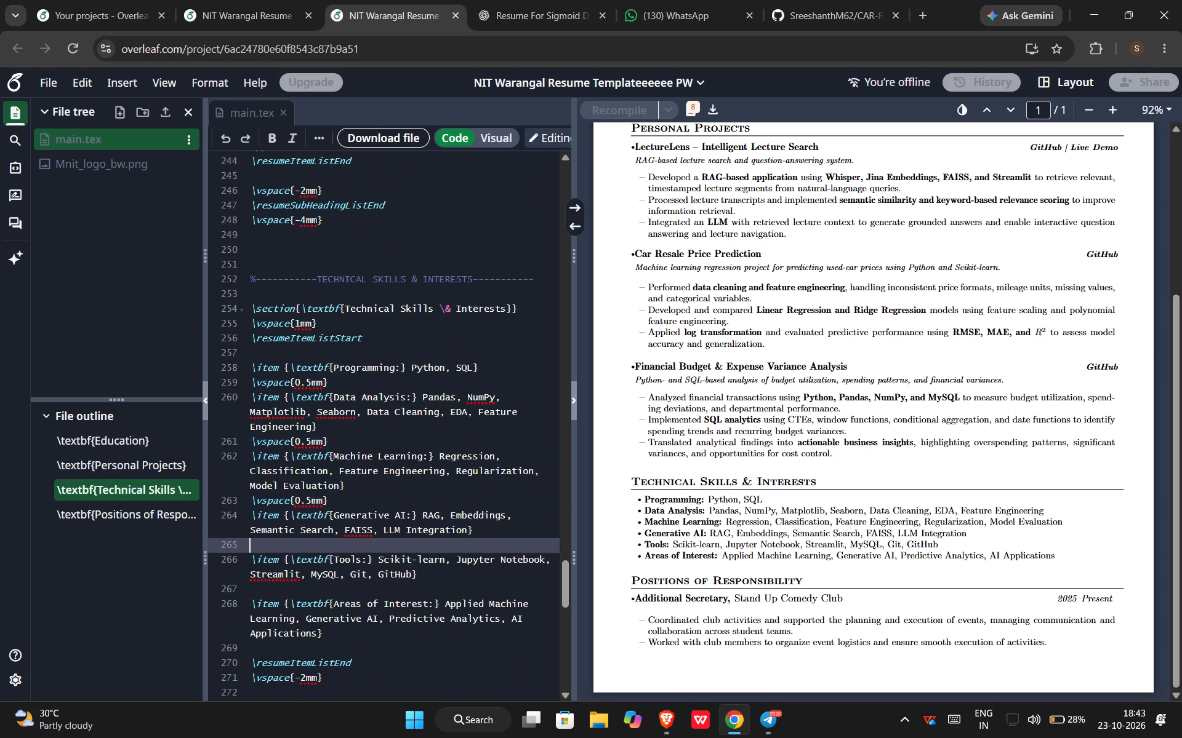
{"action": "key", "text": "ctrl+v"}
{"action": "scroll", "coordinate": [285, 545], "scroll_direction": "down", "scroll_amount": 1}
{"action": "left_click", "coordinate": [275, 538]}
{"action": "key", "text": "ctrl+v"}
{"action": "left_click", "coordinate": [266, 597]}
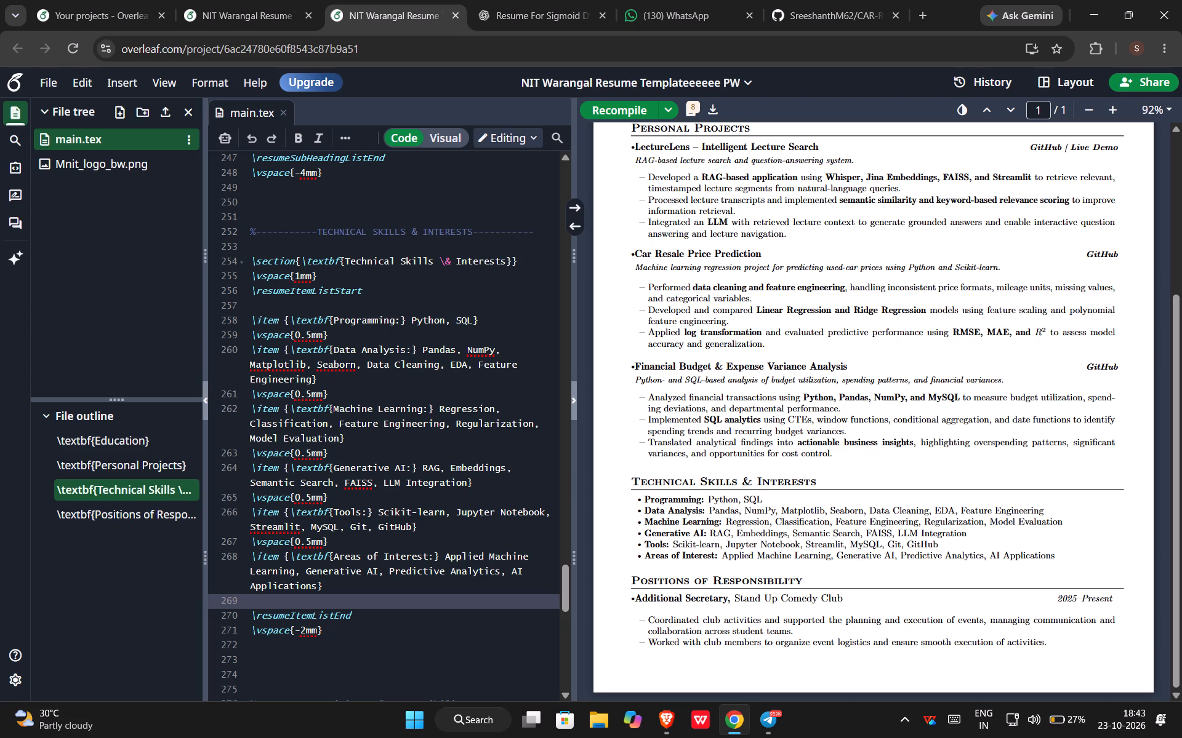
Recompile the resume and check the Technical Skills spacing in the PDF preview.
{"action": "key", "text": "ctrl+Return"}
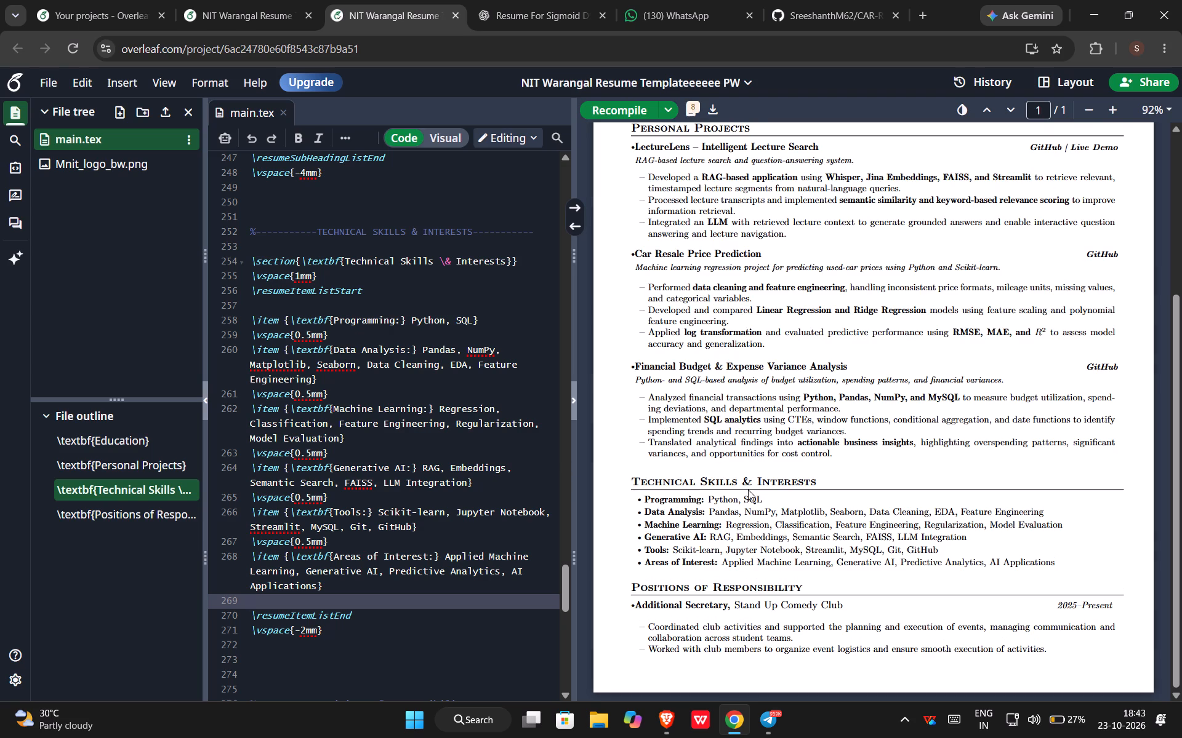
{"action": "scroll", "coordinate": [748, 490], "scroll_direction": "down", "scroll_amount": 1}
{"action": "scroll", "coordinate": [757, 587], "scroll_direction": "down", "scroll_amount": 1}
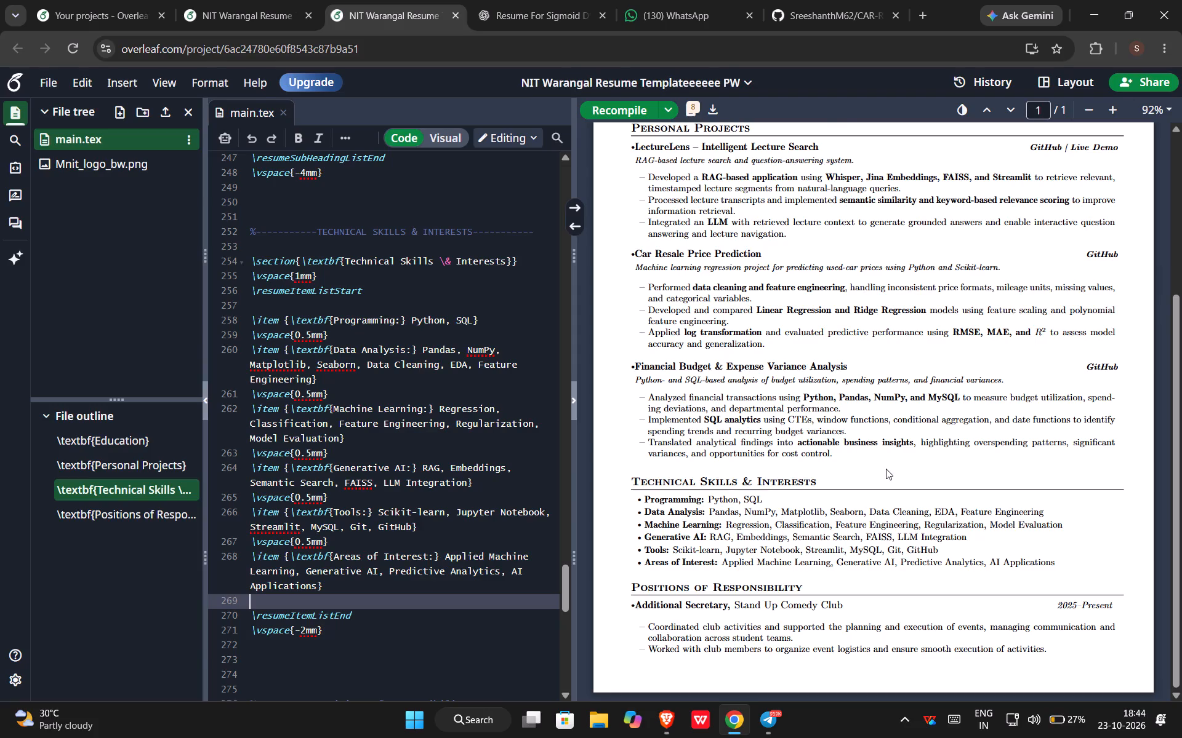
{"action": "scroll", "coordinate": [886, 469], "scroll_direction": "up", "scroll_amount": 5}
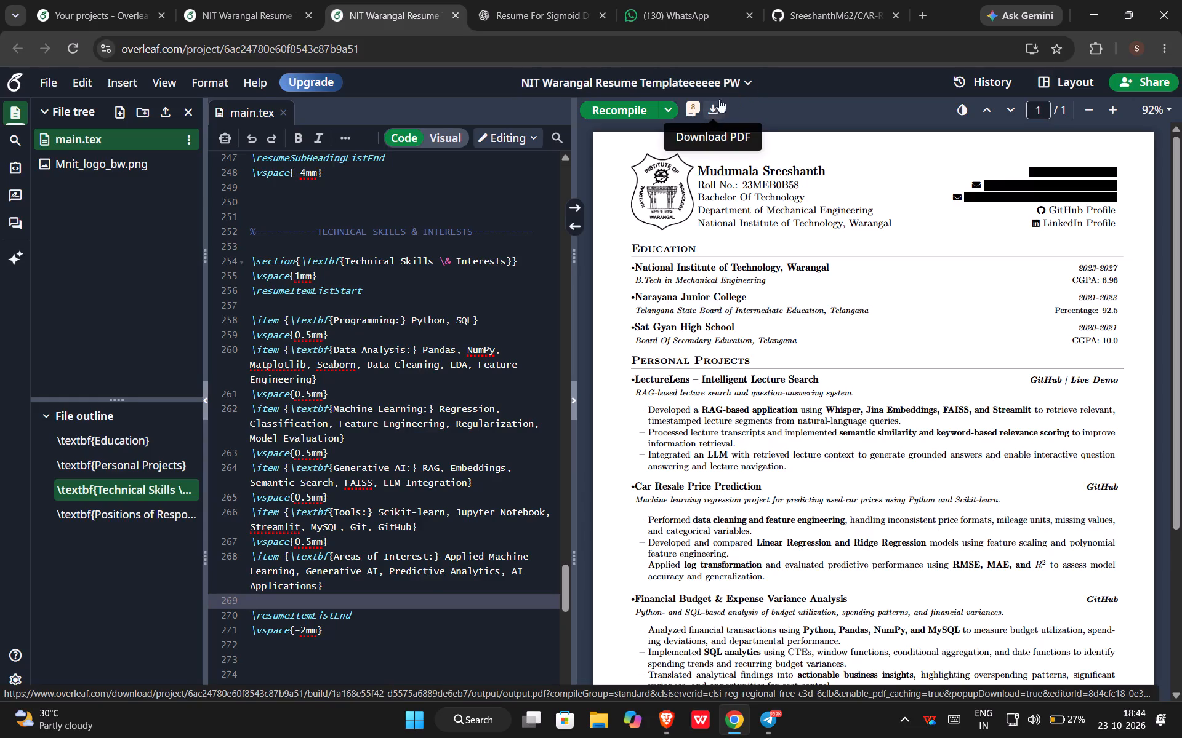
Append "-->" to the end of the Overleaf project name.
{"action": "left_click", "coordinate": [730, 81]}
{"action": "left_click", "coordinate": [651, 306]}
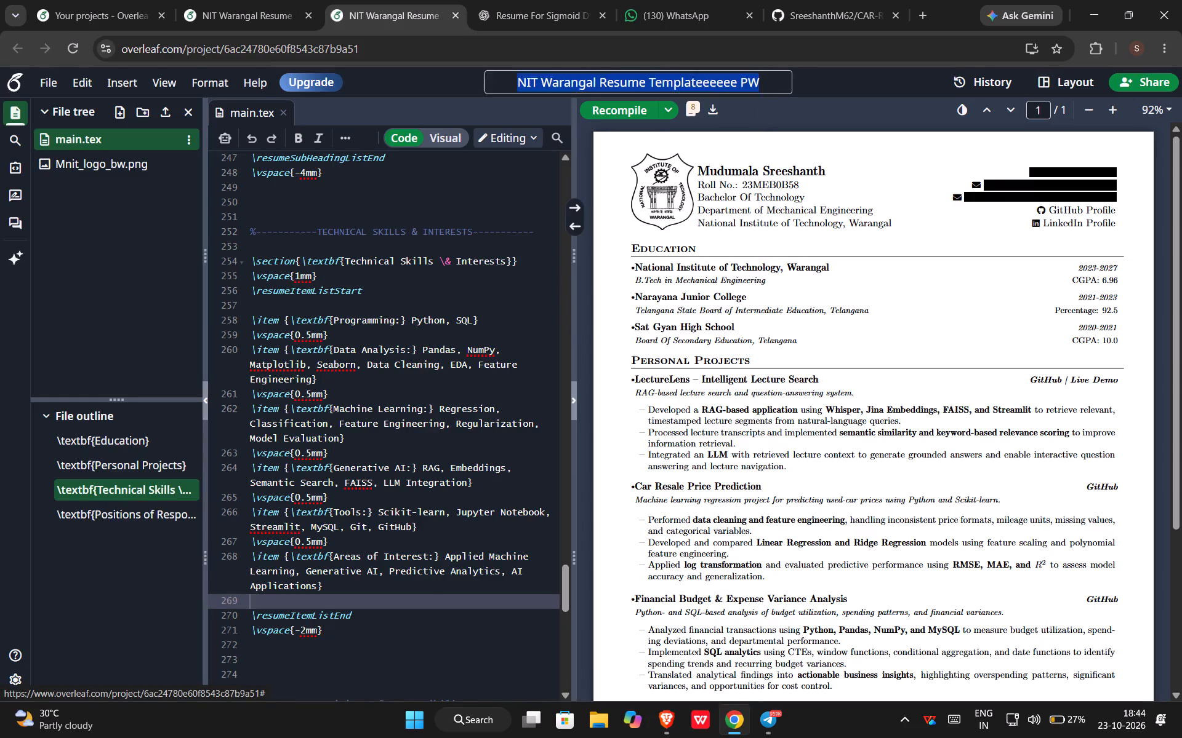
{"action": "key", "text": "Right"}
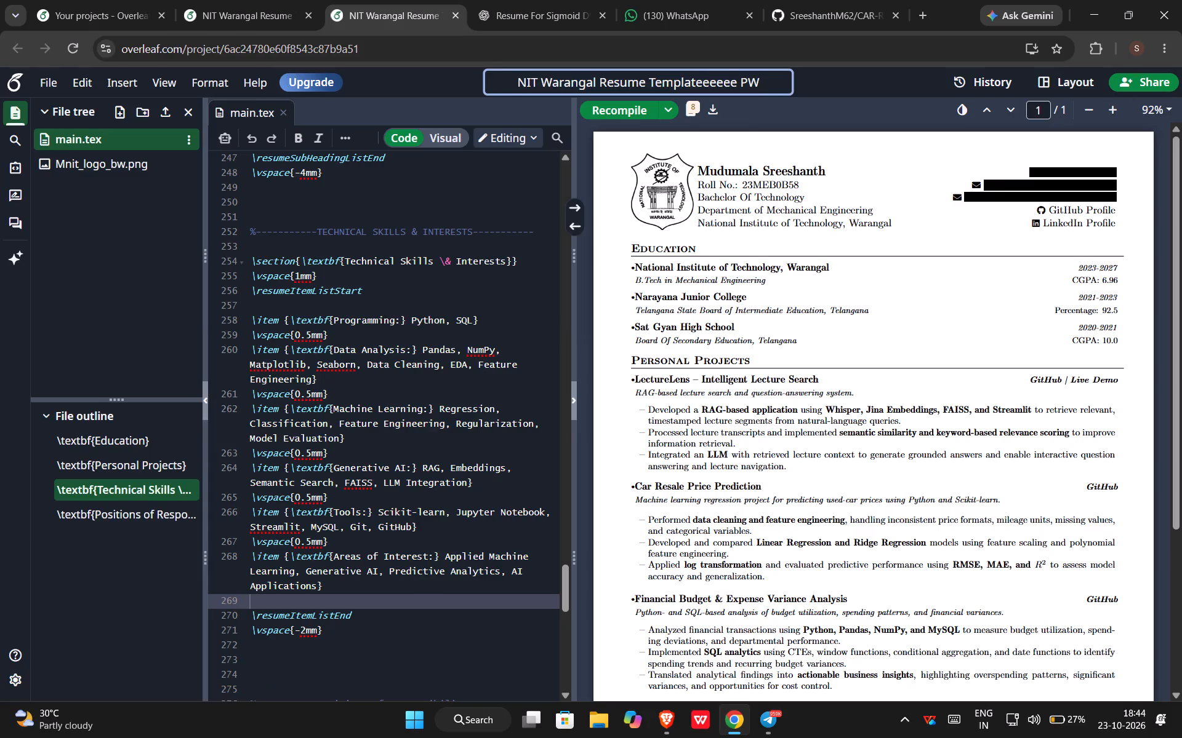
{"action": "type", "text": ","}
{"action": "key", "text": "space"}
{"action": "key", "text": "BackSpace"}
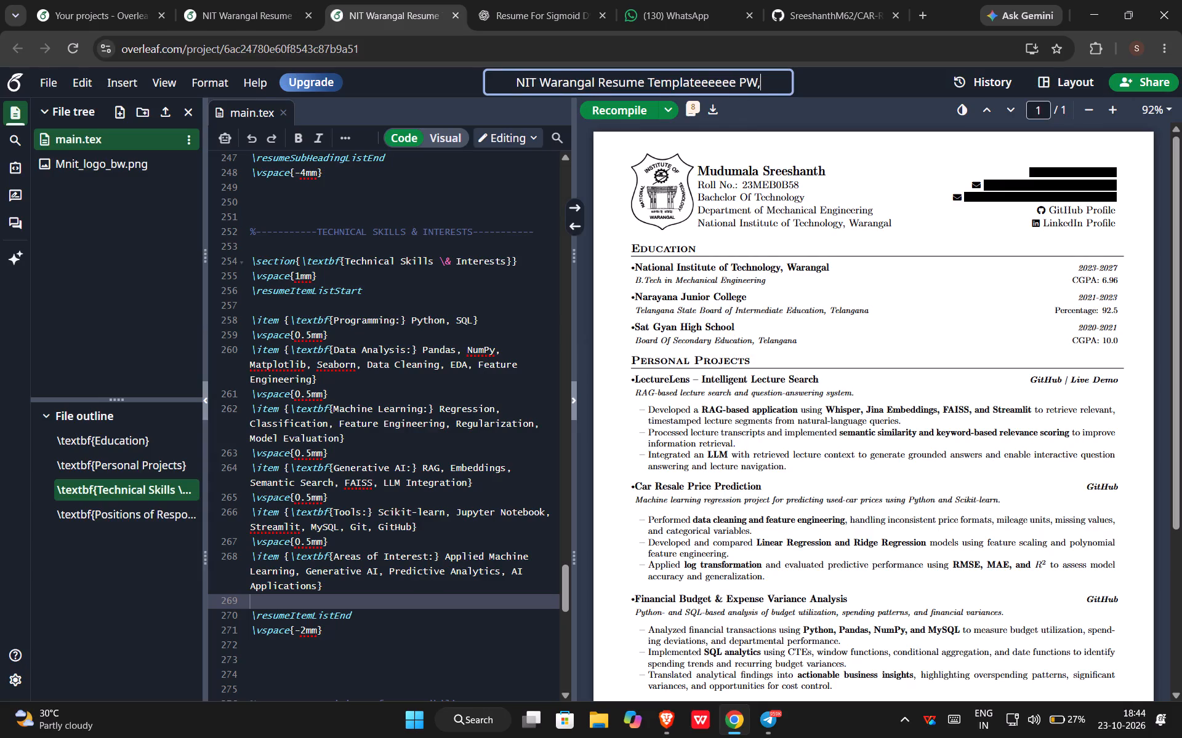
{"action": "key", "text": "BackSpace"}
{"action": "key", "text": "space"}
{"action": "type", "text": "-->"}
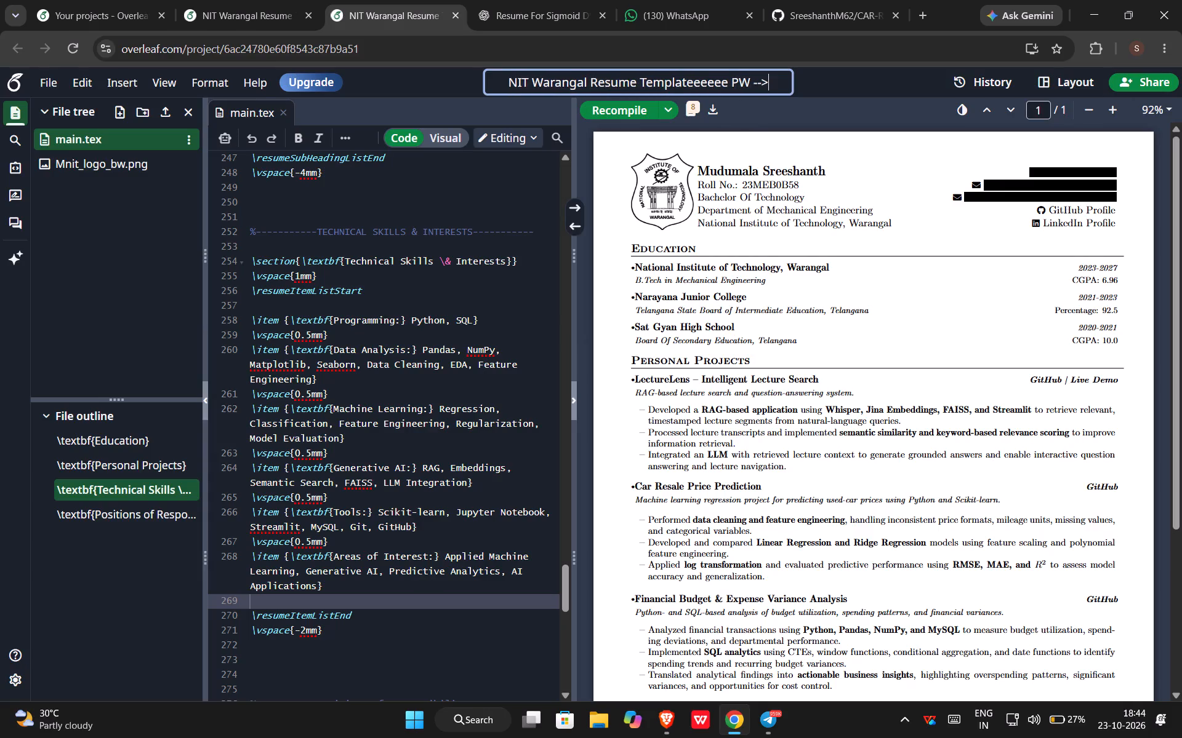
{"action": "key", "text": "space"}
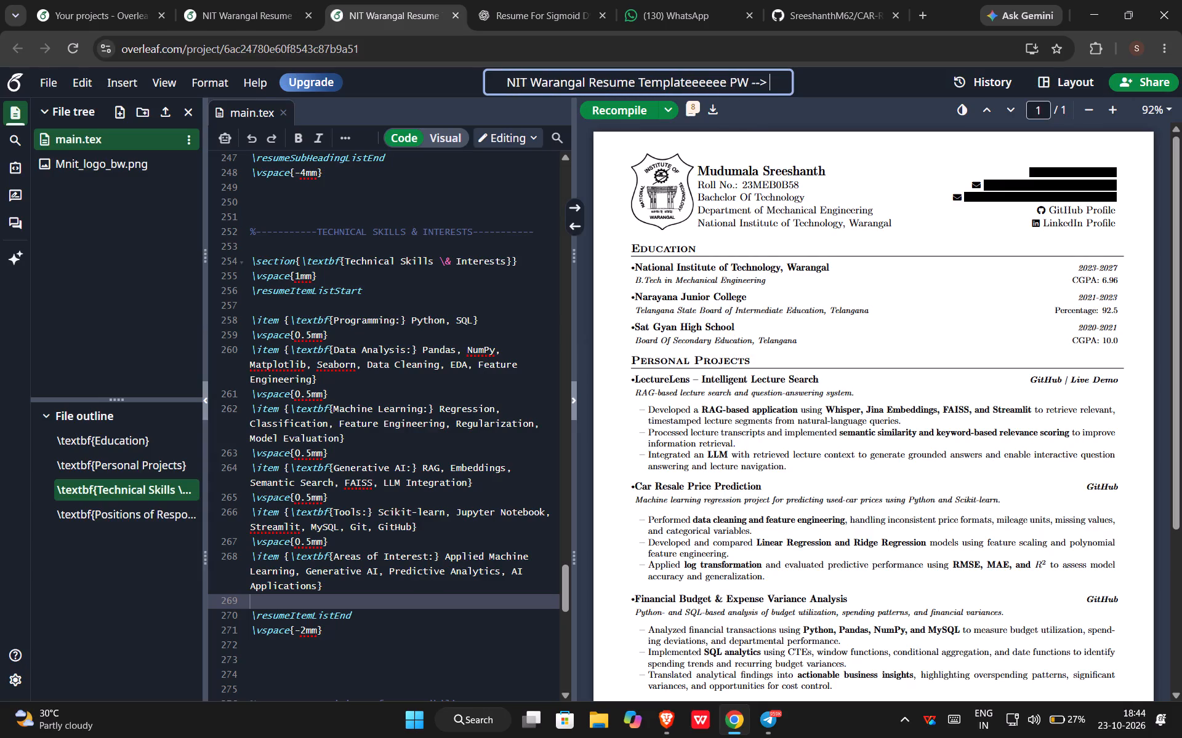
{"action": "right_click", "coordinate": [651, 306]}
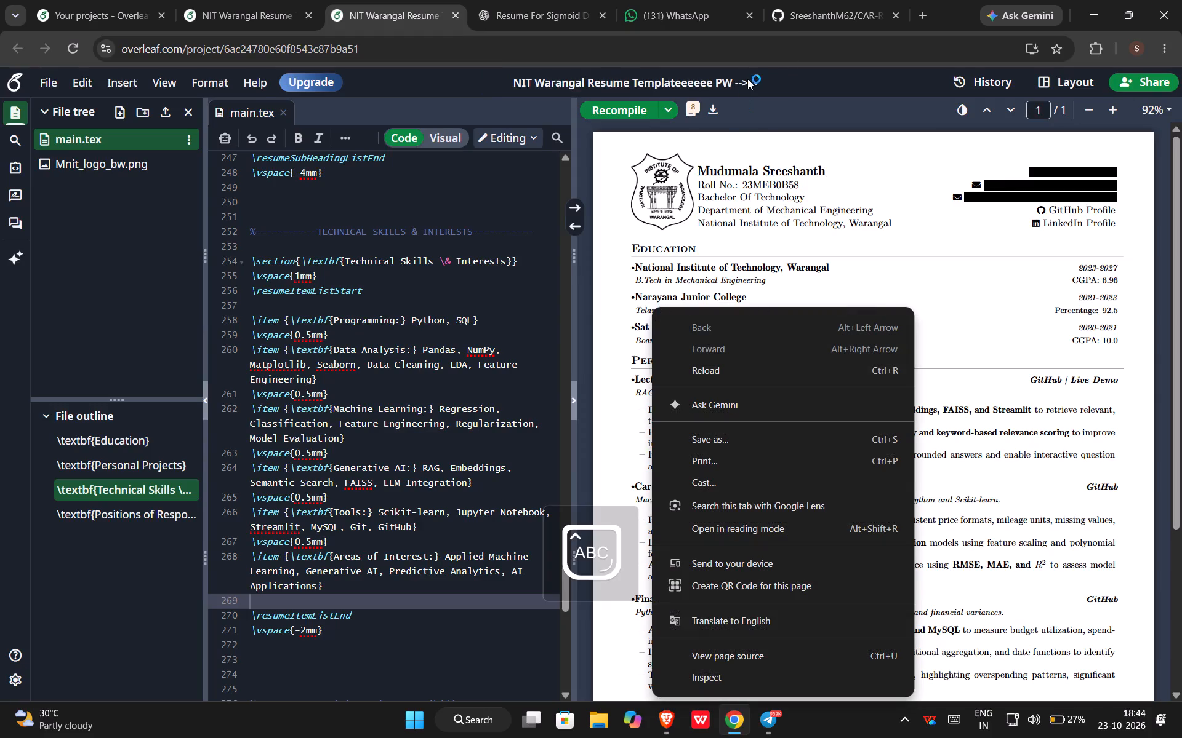
Clear the whole project name and rename the project SIGMA.
{"action": "left_click", "coordinate": [747, 79]}
{"action": "left_click", "coordinate": [685, 319]}
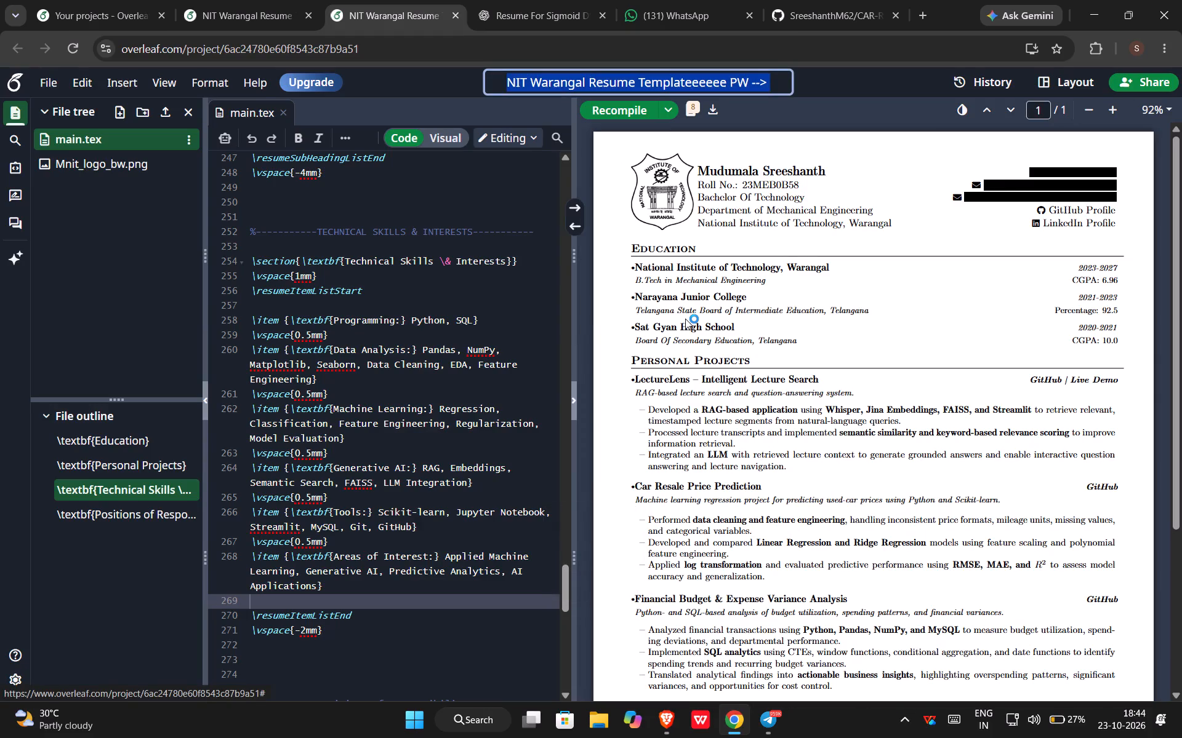
{"action": "key", "text": "Right"}
{"action": "key", "text": "BackSpace"}
{"action": "key", "text": "BackSpace"}
{"action": "key", "text": "BackSpace"}
{"action": "key", "text": "BackSpace"}
{"action": "key", "text": "BackSpace"}
{"action": "key", "text": "BackSpace"}
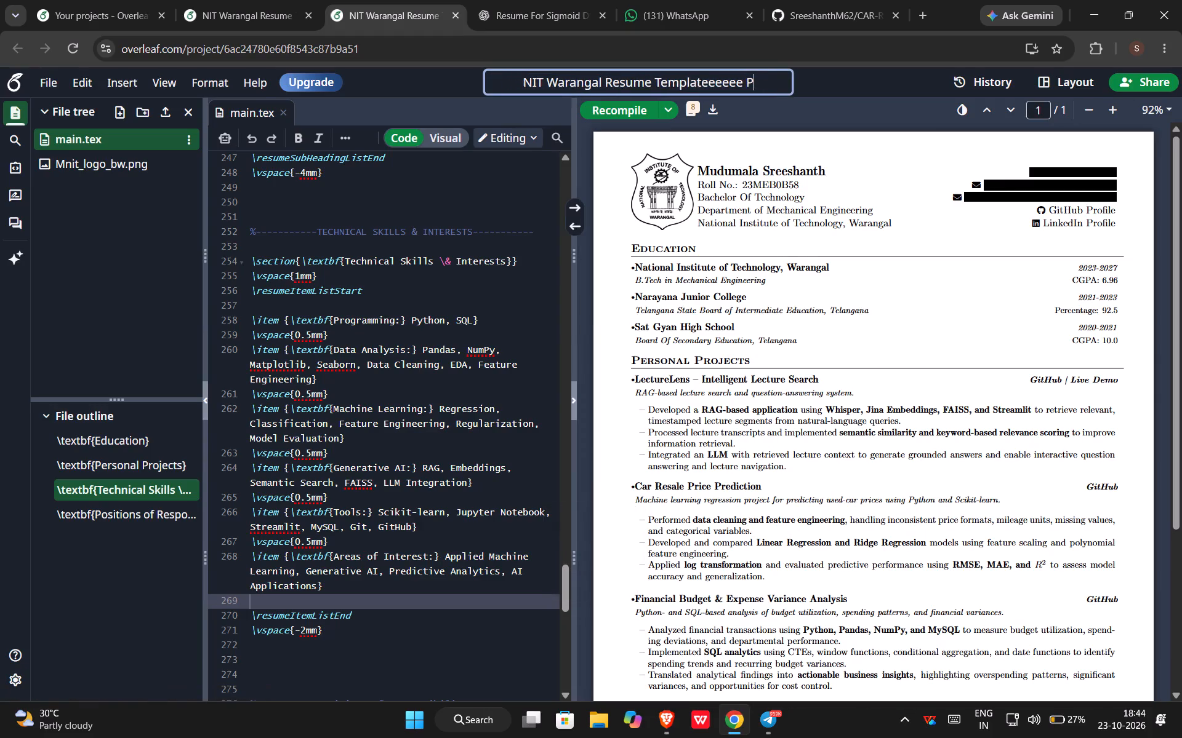
{"action": "key", "text": "BackSpace"}
{"action": "key", "text": "BackSpace"}
{"action": "key", "text": "BackSpace"}
{"action": "key", "text": "BackSpace"}
{"action": "key", "text": "BackSpace"}
{"action": "key", "text": "BackSpace"}
{"action": "key", "text": "BackSpace"}
{"action": "key", "text": "BackSpace"}
{"action": "key", "text": "BackSpace"}
{"action": "key", "text": "BackSpace"}
{"action": "key", "text": "BackSpace"}
{"action": "key", "text": "BackSpace"}
{"action": "key", "text": "BackSpace"}
{"action": "key", "text": "BackSpace"}
{"action": "key", "text": "BackSpace"}
{"action": "key", "text": "BackSpace"}
{"action": "key", "text": "BackSpace"}
{"action": "key", "text": "BackSpace"}
{"action": "key", "text": "BackSpace"}
{"action": "key", "text": "BackSpace"}
{"action": "key", "text": "BackSpace"}
{"action": "key", "text": "BackSpace"}
{"action": "key", "text": "BackSpace"}
{"action": "key", "text": "BackSpace"}
{"action": "key", "text": "BackSpace"}
{"action": "key", "text": "BackSpace"}
{"action": "key", "text": "BackSpace"}
{"action": "key", "text": "BackSpace"}
{"action": "key", "text": "BackSpace"}
{"action": "key", "text": "BackSpace"}
{"action": "key", "text": "BackSpace"}
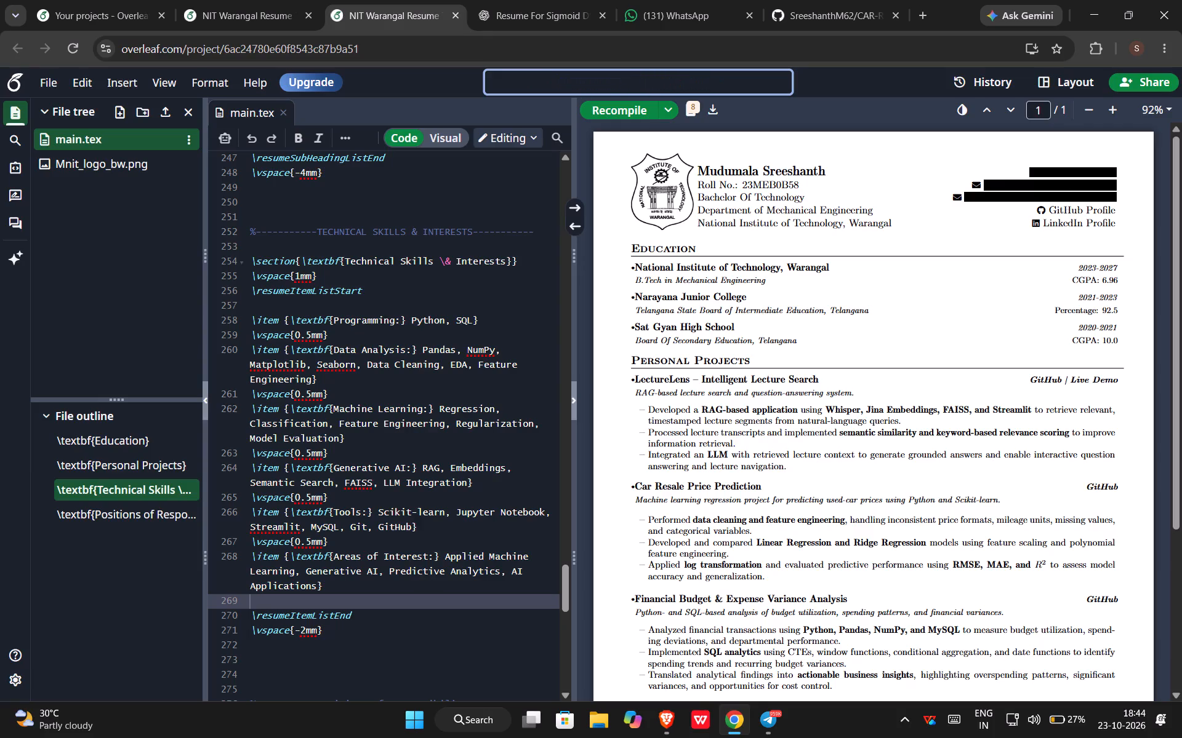
{"action": "type", "text": "SIGMA"}
{"action": "key", "text": "Return"}
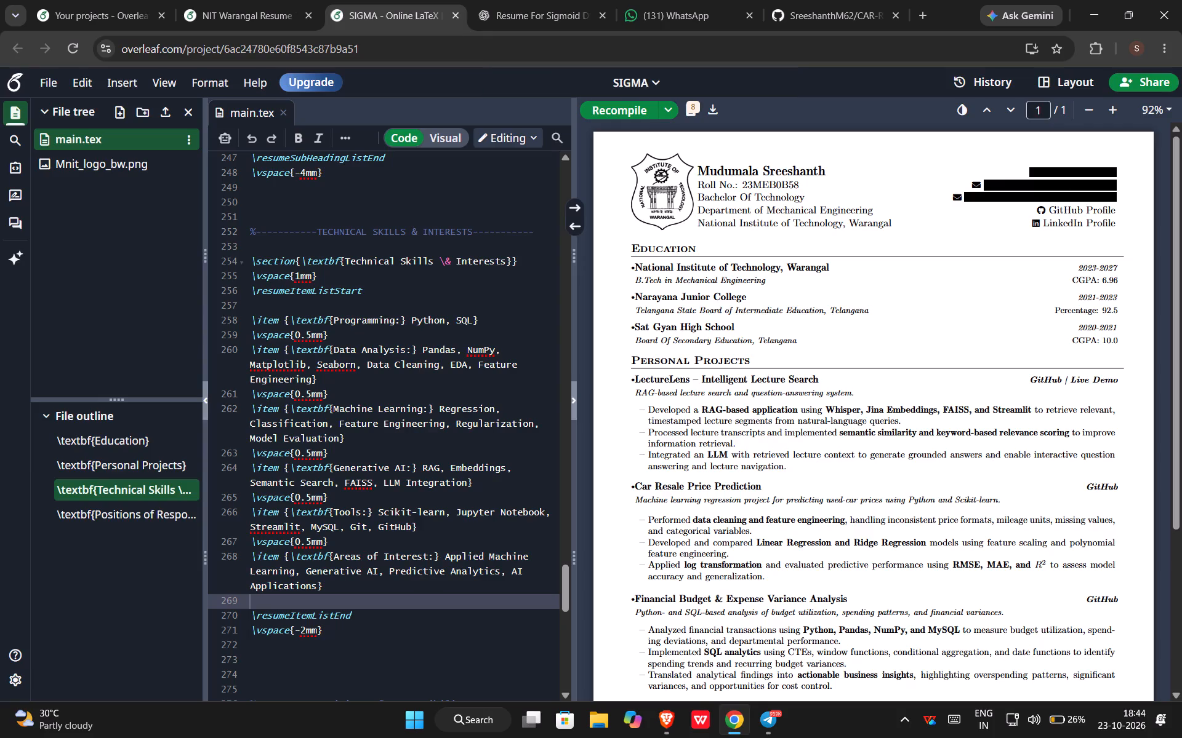
Recompile the SIGMA resume and download its PDF.
{"action": "key", "text": "ctrl+Return"}
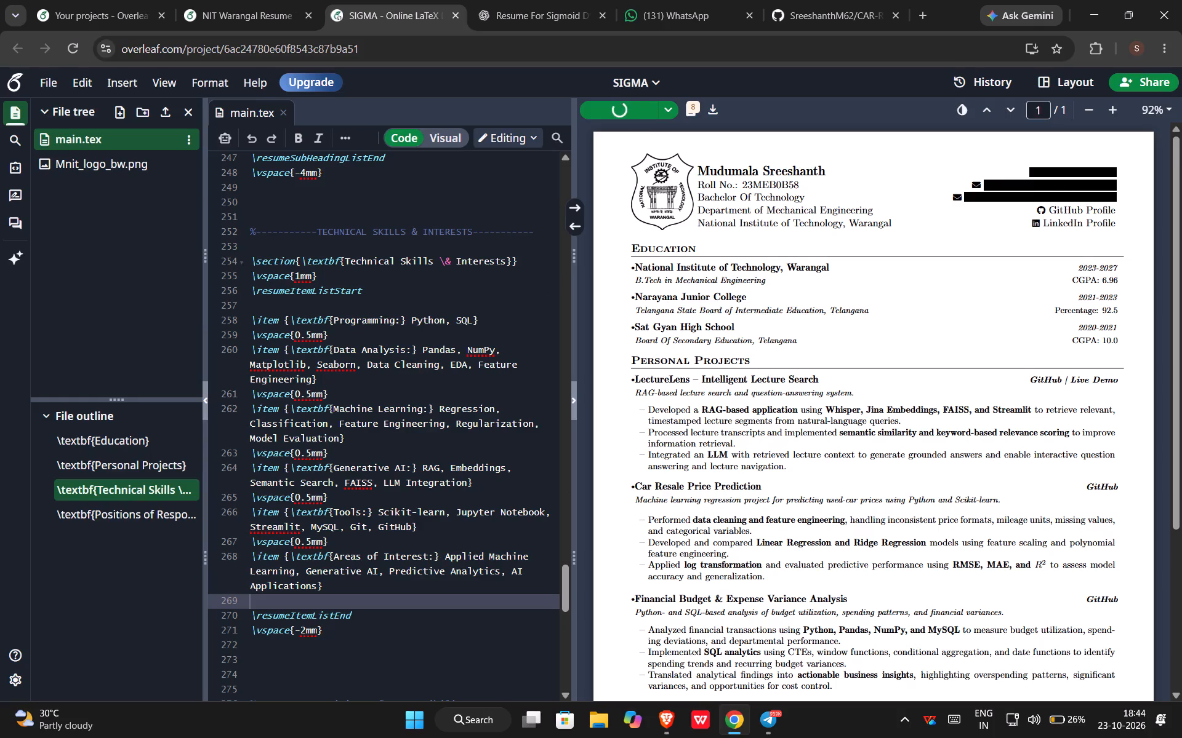
{"action": "scroll", "coordinate": [775, 388], "scroll_direction": "down", "scroll_amount": 1}
{"action": "left_click", "coordinate": [713, 111]}
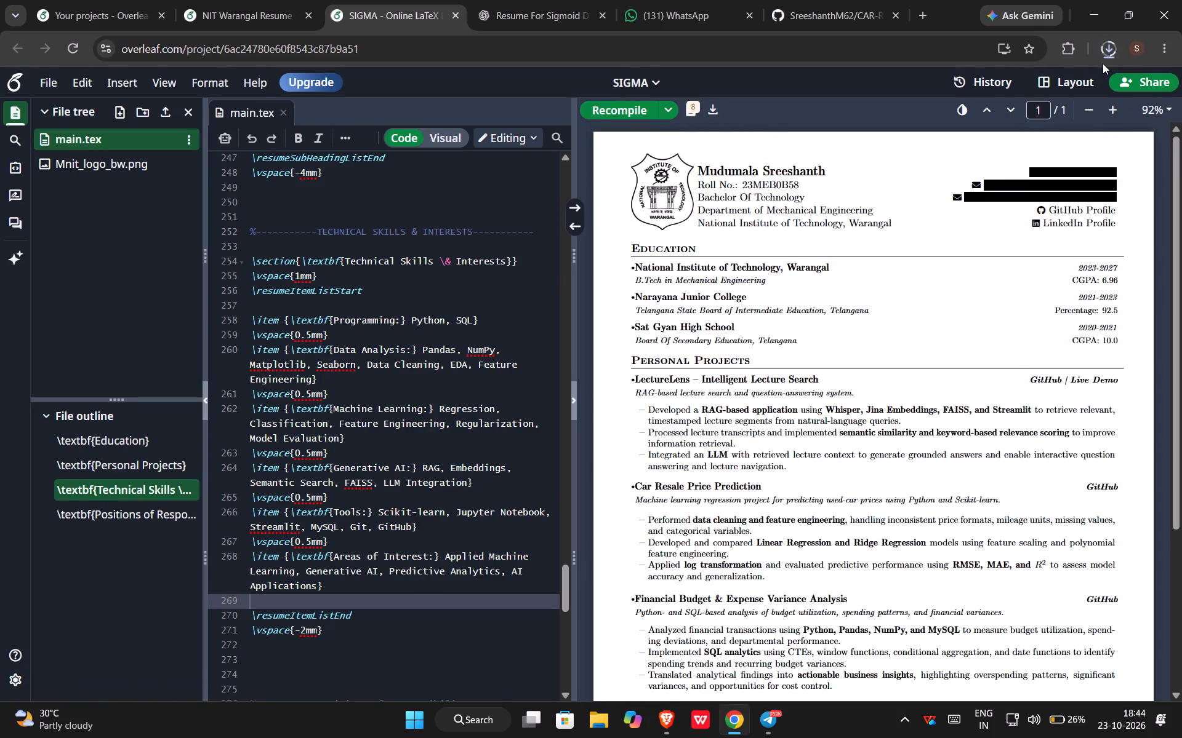
Open the downloaded SIGMA.pdf, review its layout from the header to Positions of Responsibility, and close it.
{"action": "left_click", "coordinate": [1108, 43]}
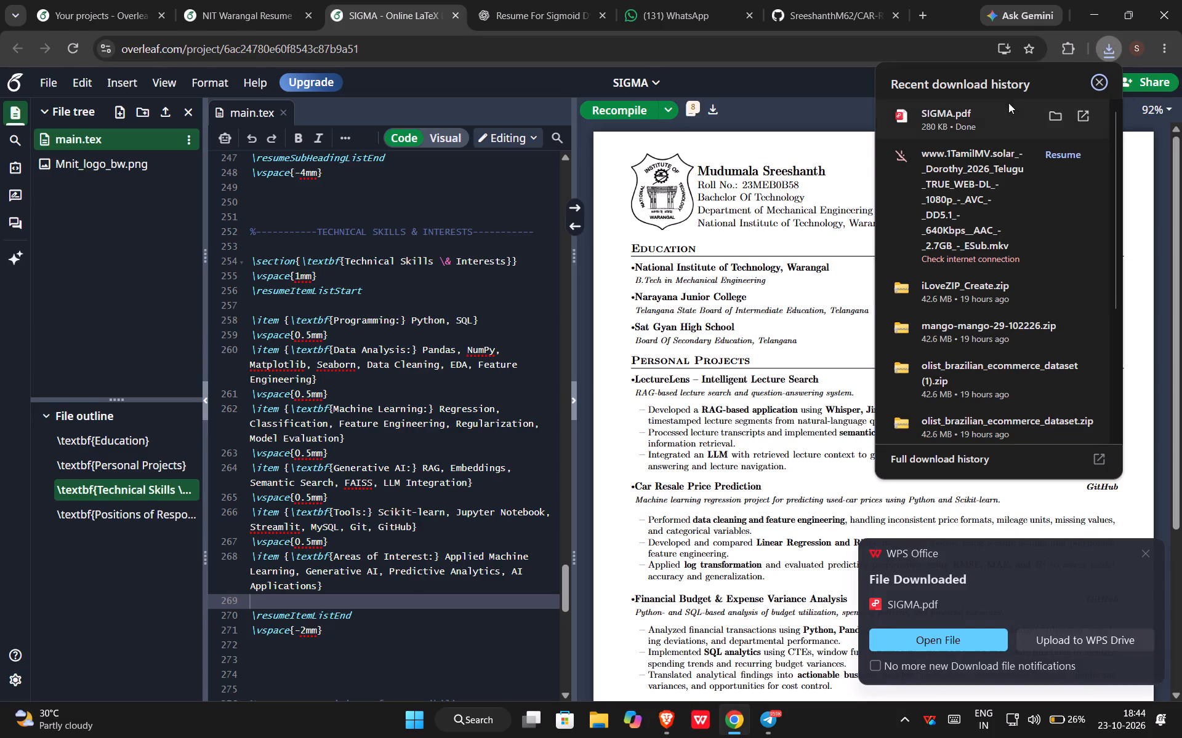
{"action": "left_click", "coordinate": [986, 117]}
{"action": "scroll", "coordinate": [494, 418], "scroll_direction": "down", "scroll_amount": 1}
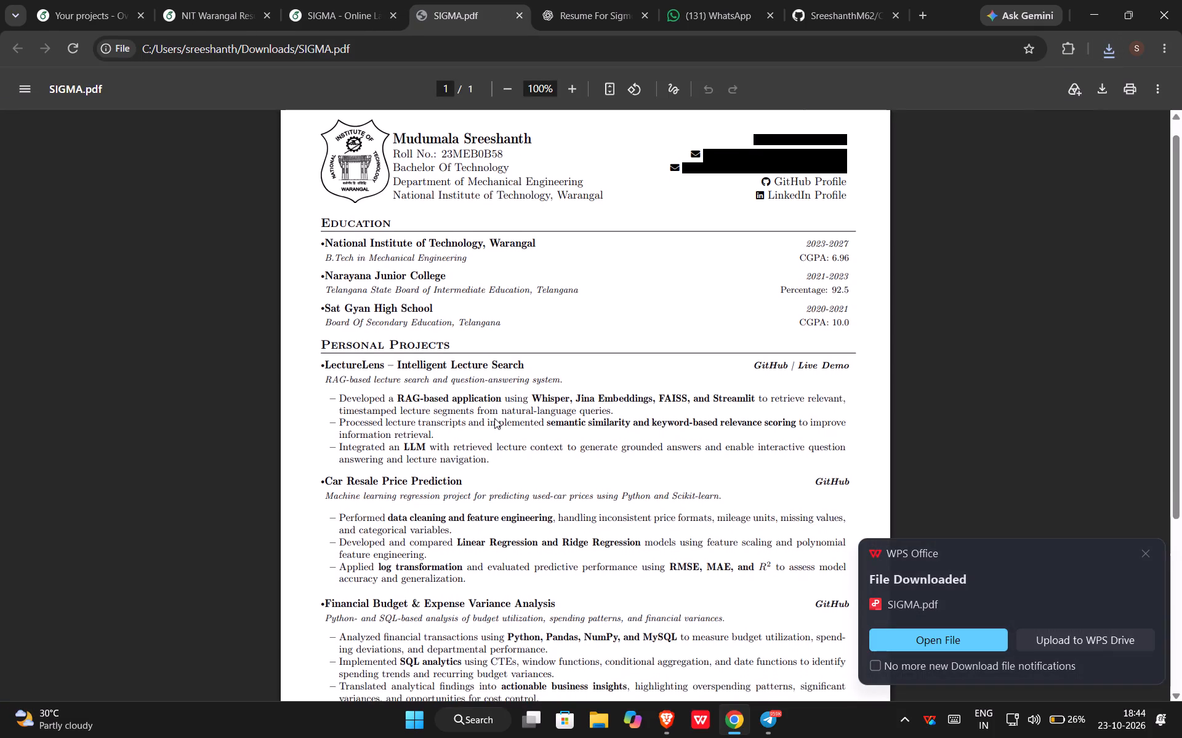
{"action": "scroll", "coordinate": [494, 418], "scroll_direction": "down", "scroll_amount": 3}
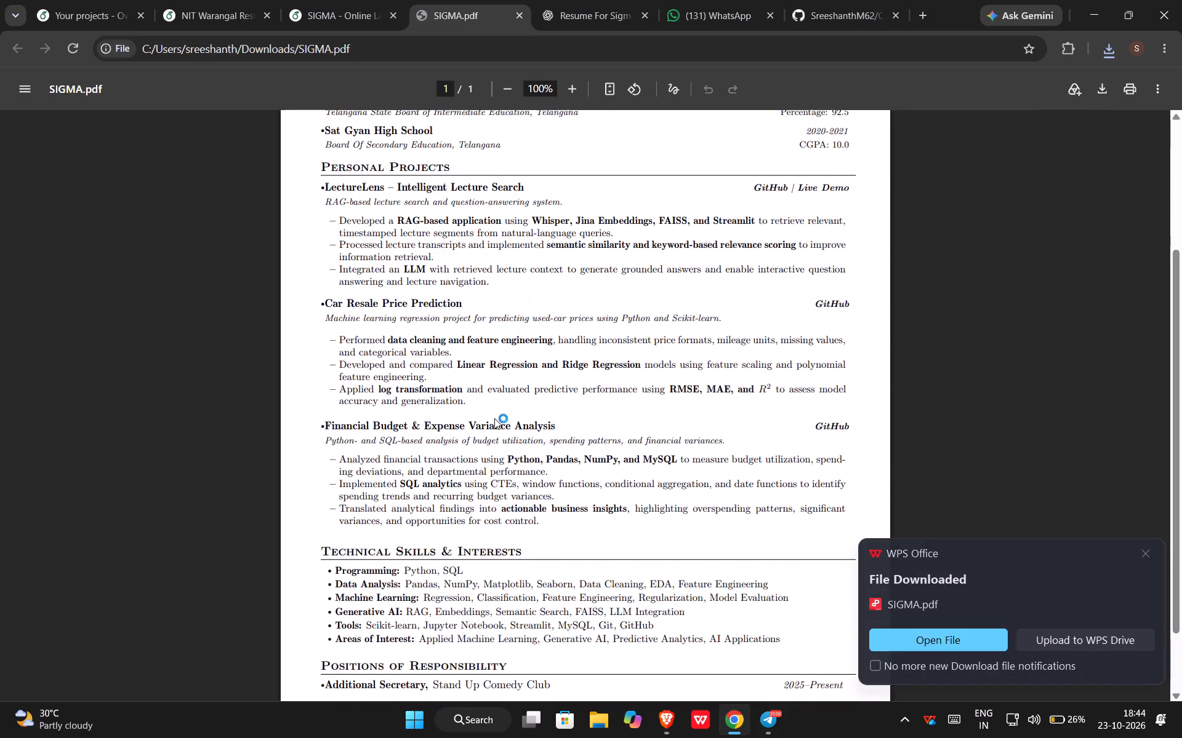
{"action": "scroll", "coordinate": [494, 418], "scroll_direction": "down", "scroll_amount": 1}
{"action": "scroll", "coordinate": [494, 418], "scroll_direction": "up", "scroll_amount": 1}
{"action": "scroll", "coordinate": [494, 418], "scroll_direction": "down", "scroll_amount": 1}
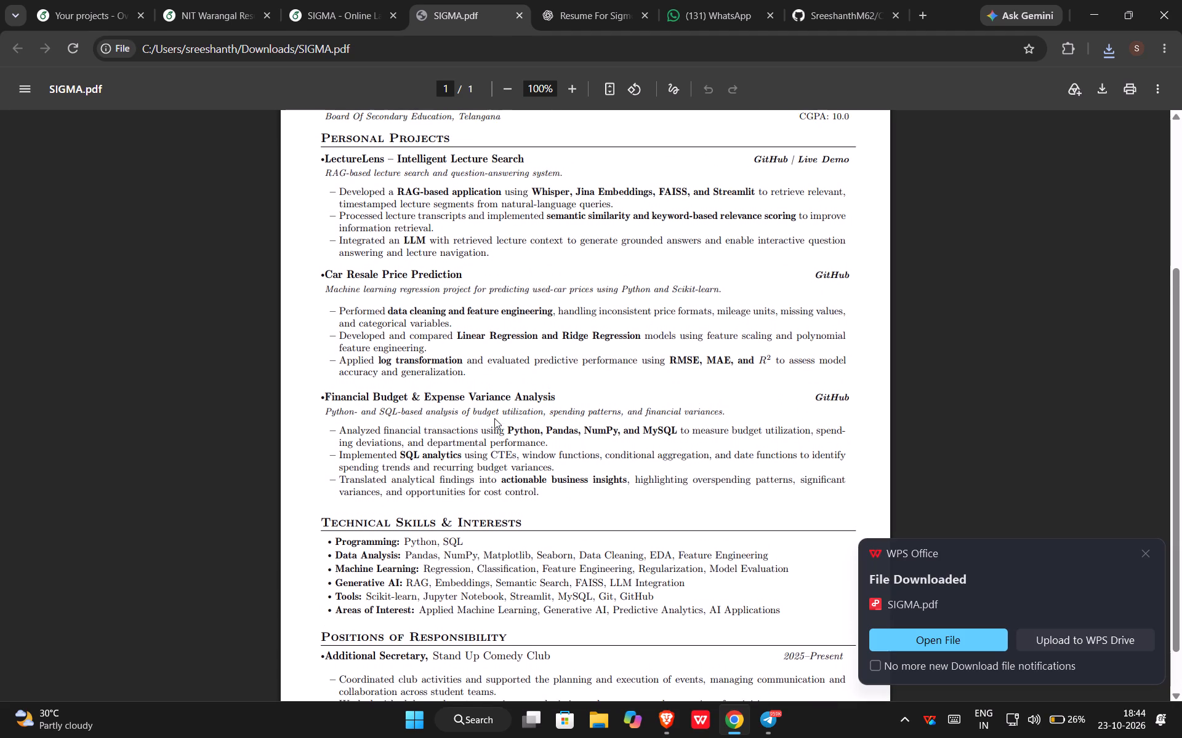
{"action": "scroll", "coordinate": [494, 418], "scroll_direction": "down", "scroll_amount": 3}
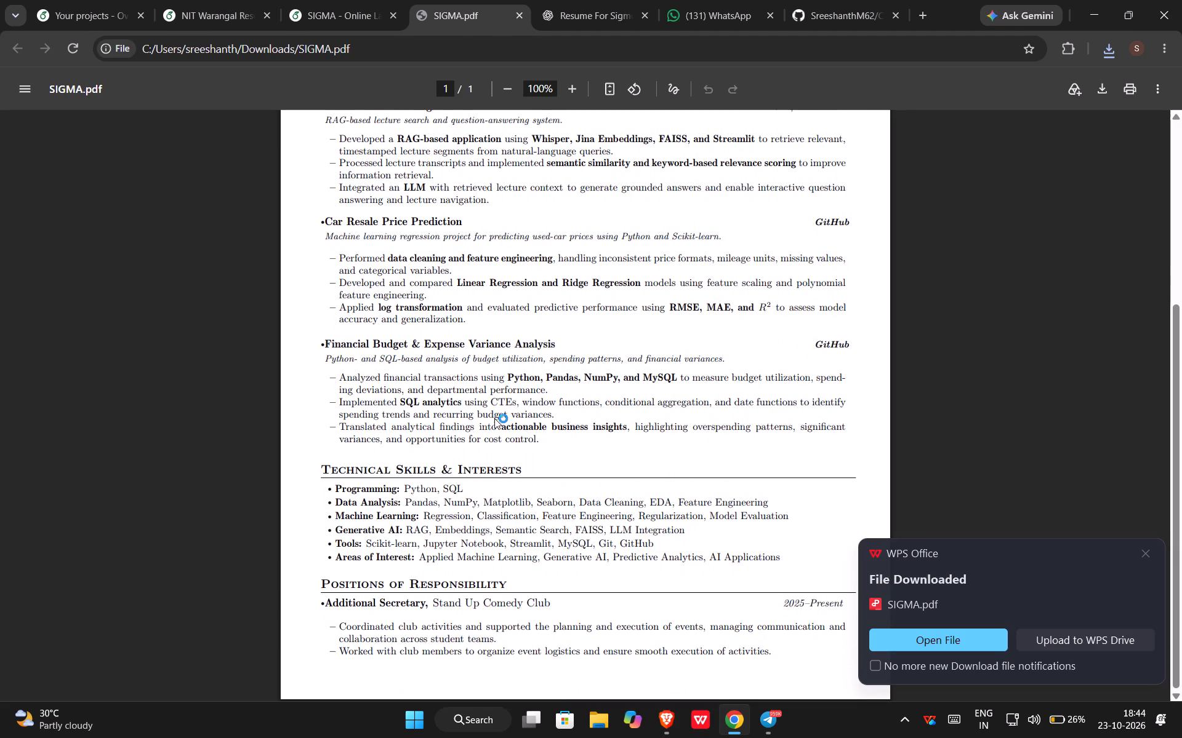
{"action": "scroll", "coordinate": [494, 418], "scroll_direction": "up", "scroll_amount": 1}
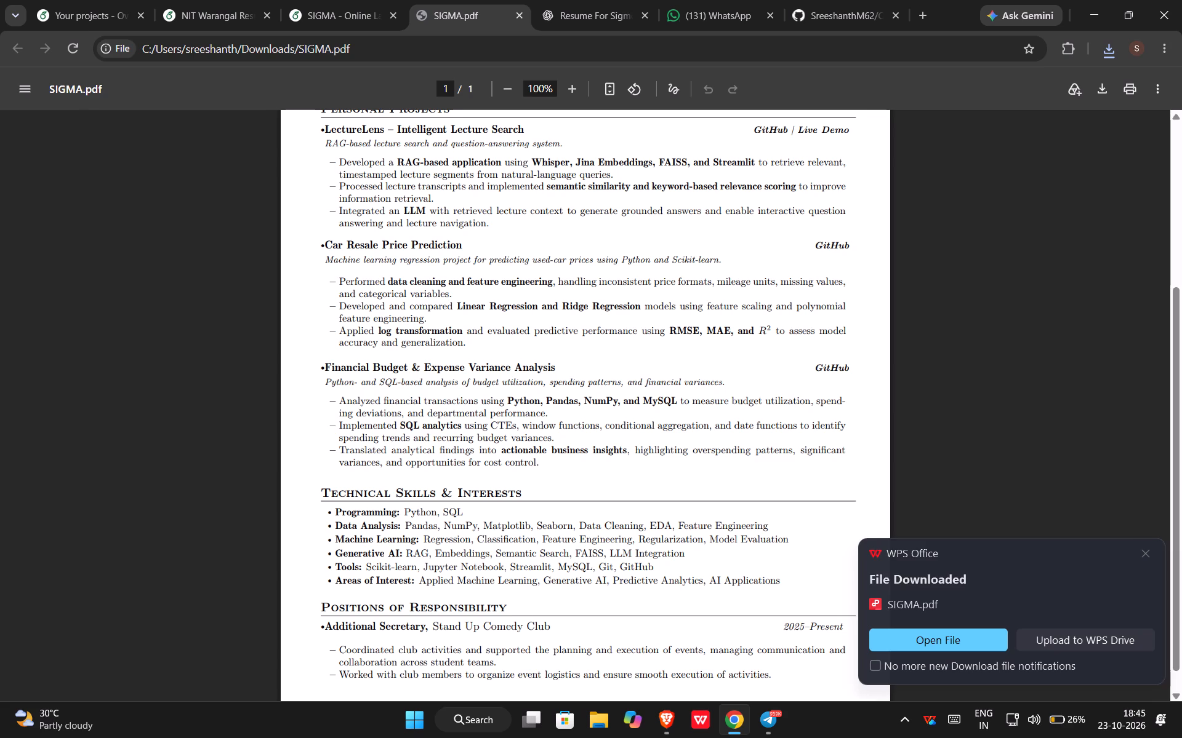
{"action": "scroll", "coordinate": [552, 301], "scroll_direction": "down", "scroll_amount": 1}
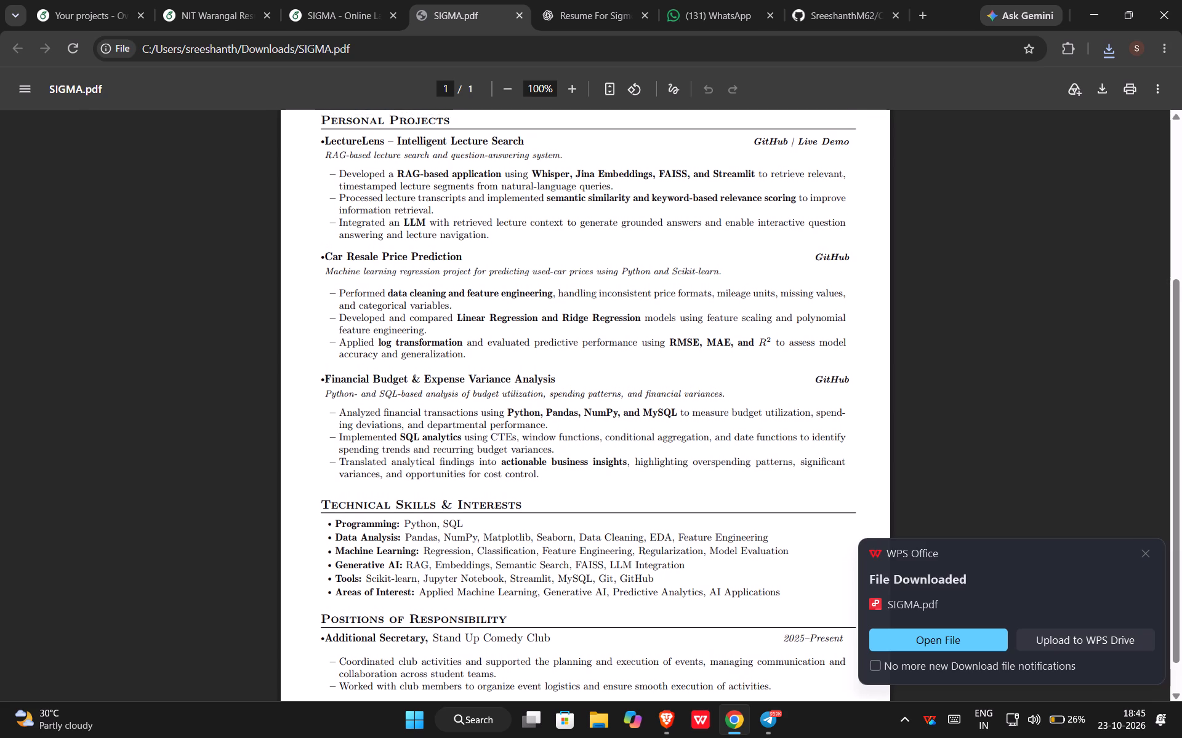
{"action": "scroll", "coordinate": [552, 301], "scroll_direction": "down", "scroll_amount": 1}
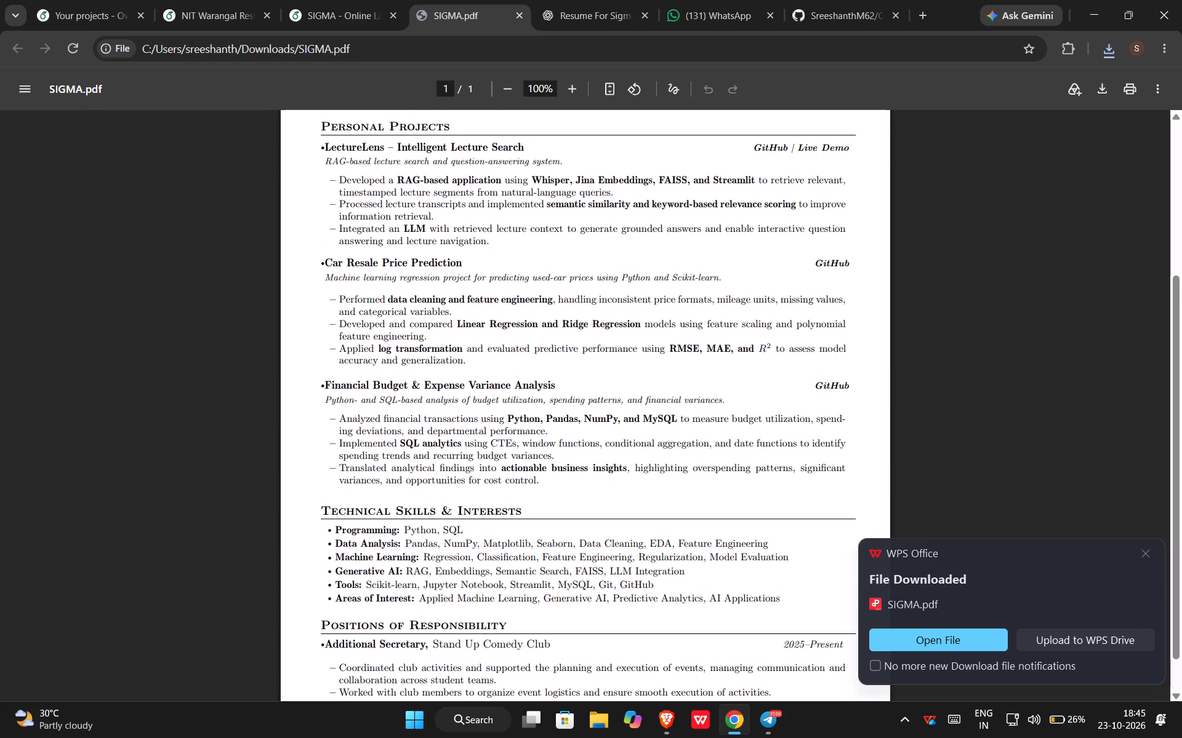
{"action": "scroll", "coordinate": [552, 301], "scroll_direction": "down", "scroll_amount": 2}
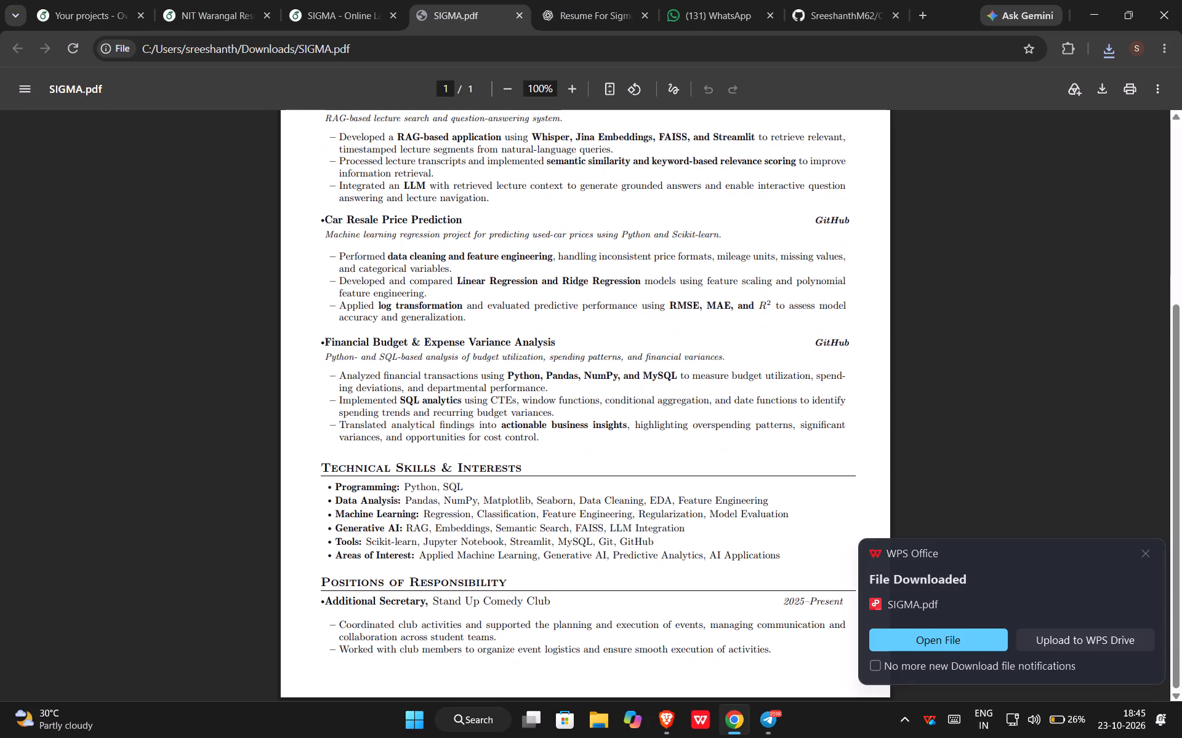
{"action": "scroll", "coordinate": [552, 301], "scroll_direction": "up", "scroll_amount": 3}
{"action": "key", "text": "ctrl+w"}
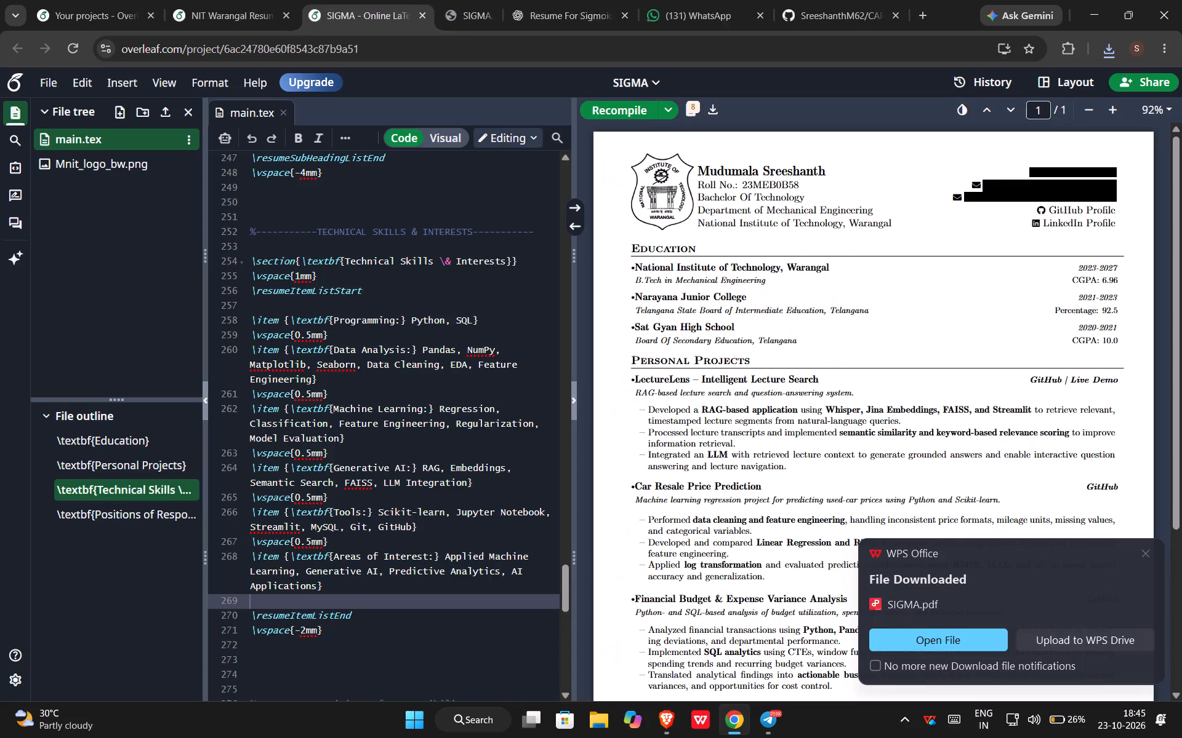
Switch to the other Overleaf resume project, NIT Warangal Resume Templateeeeee Ex.
{"action": "left_click", "coordinate": [232, 0]}
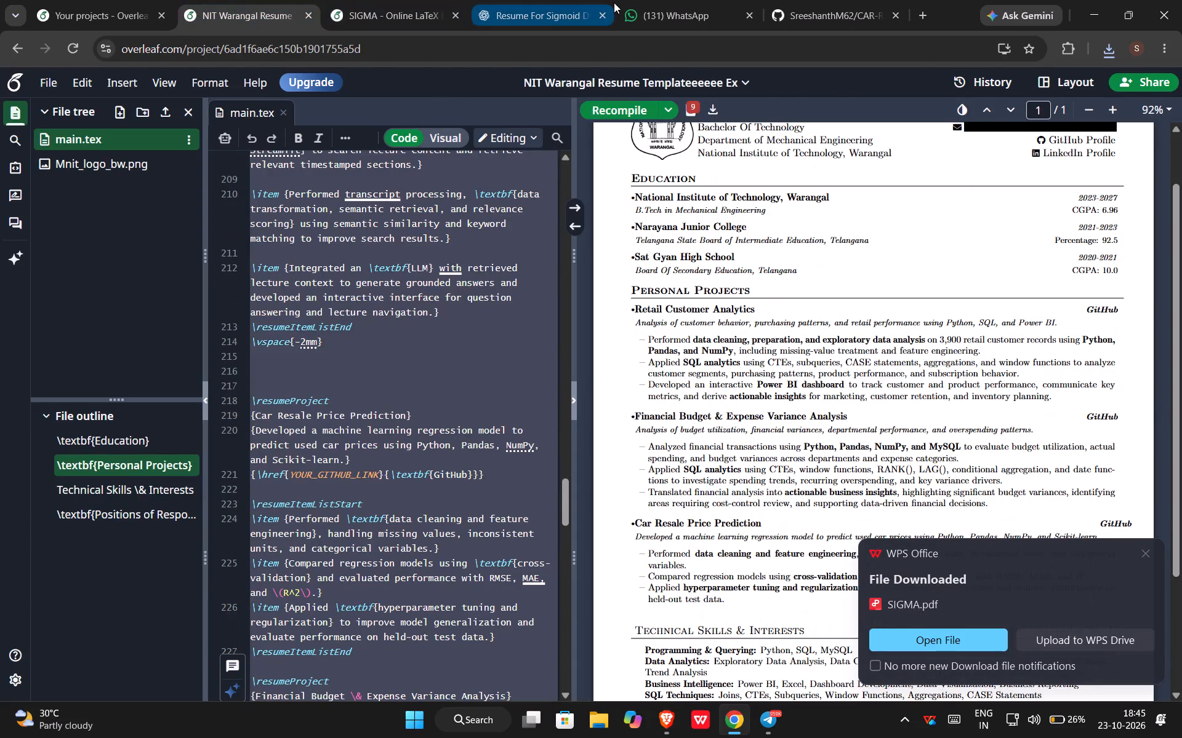
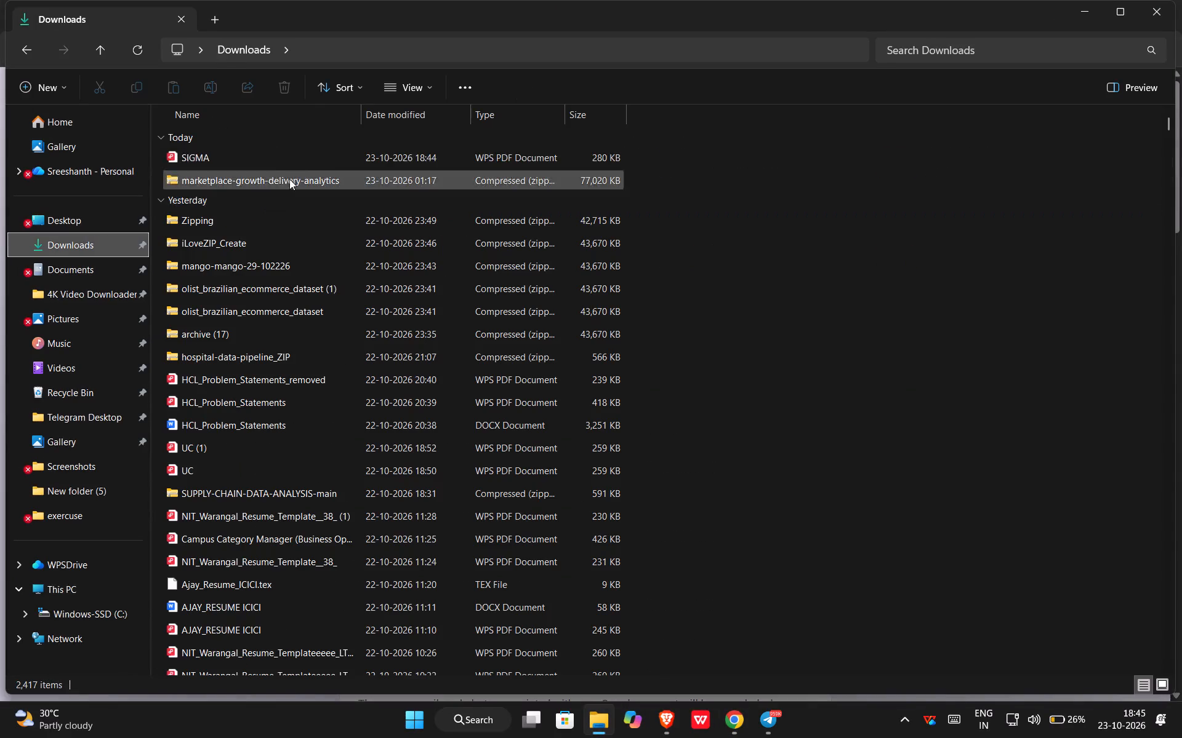
Rename the SIGMA PDF in the Downloads folder as SIGMOID_B58.
{"action": "left_click", "coordinate": [271, 156]}
{"action": "right_click", "coordinate": [271, 156]}
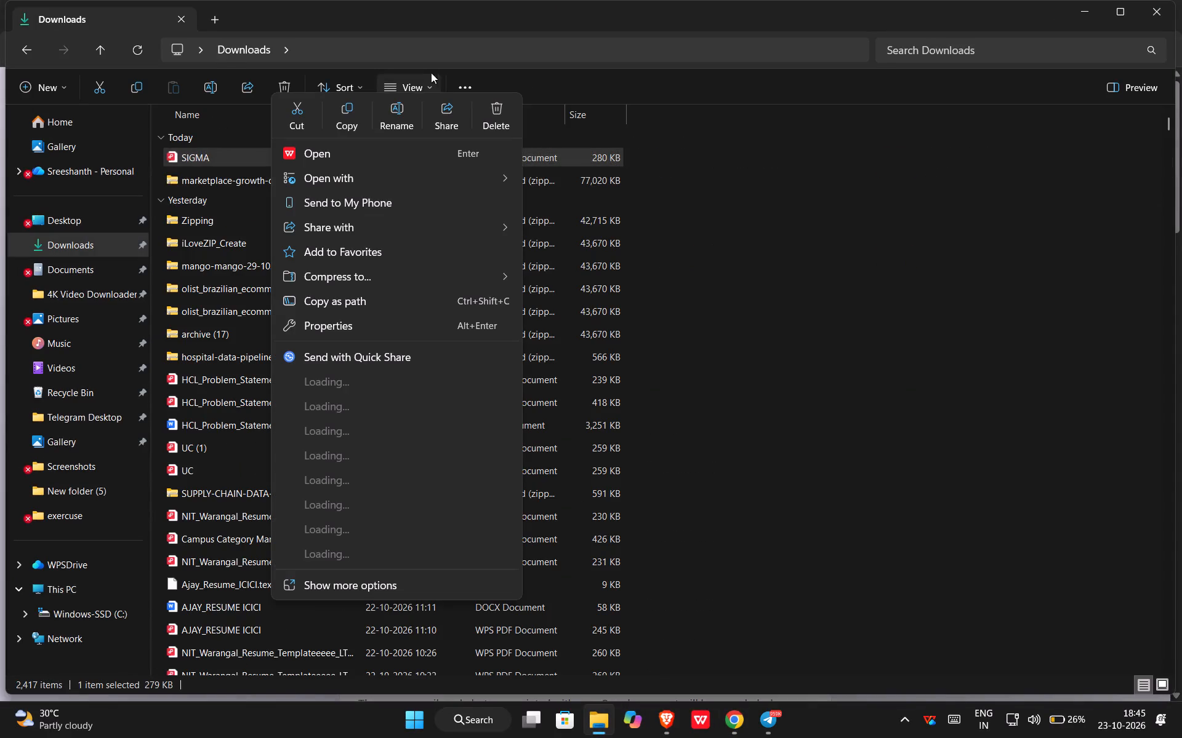
{"action": "left_click", "coordinate": [392, 113]}
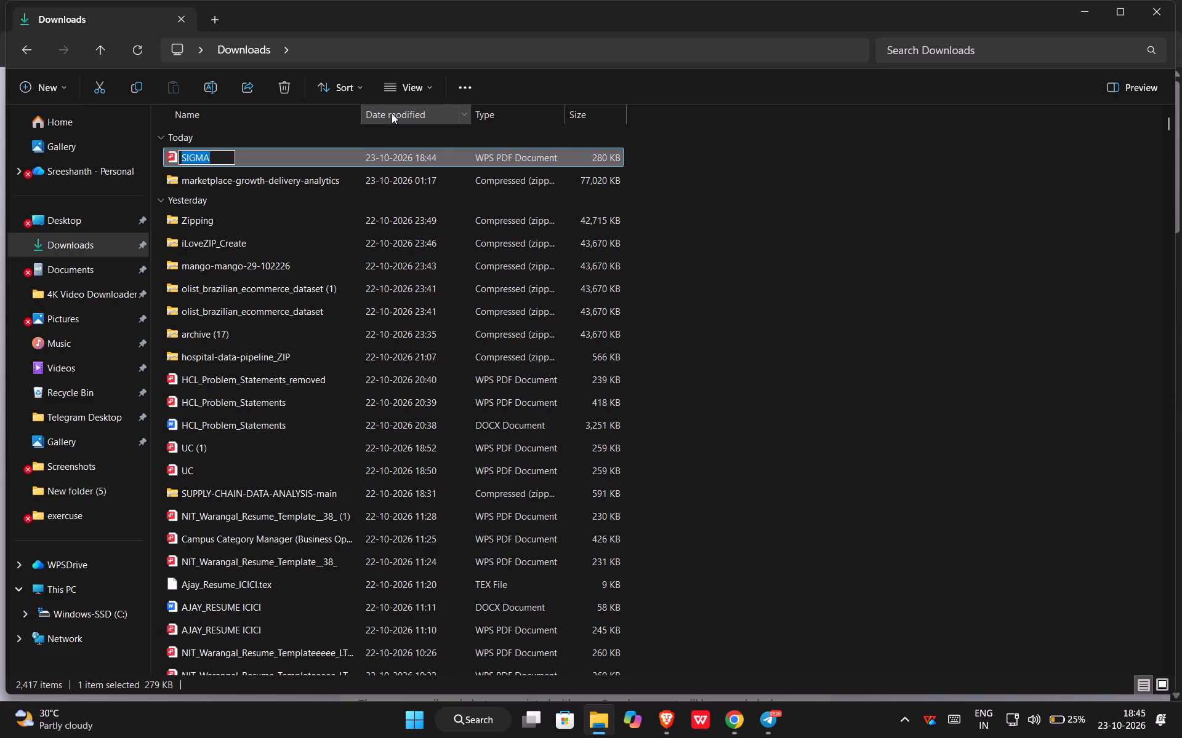
{"action": "type", "text": "SIGMOID_"}
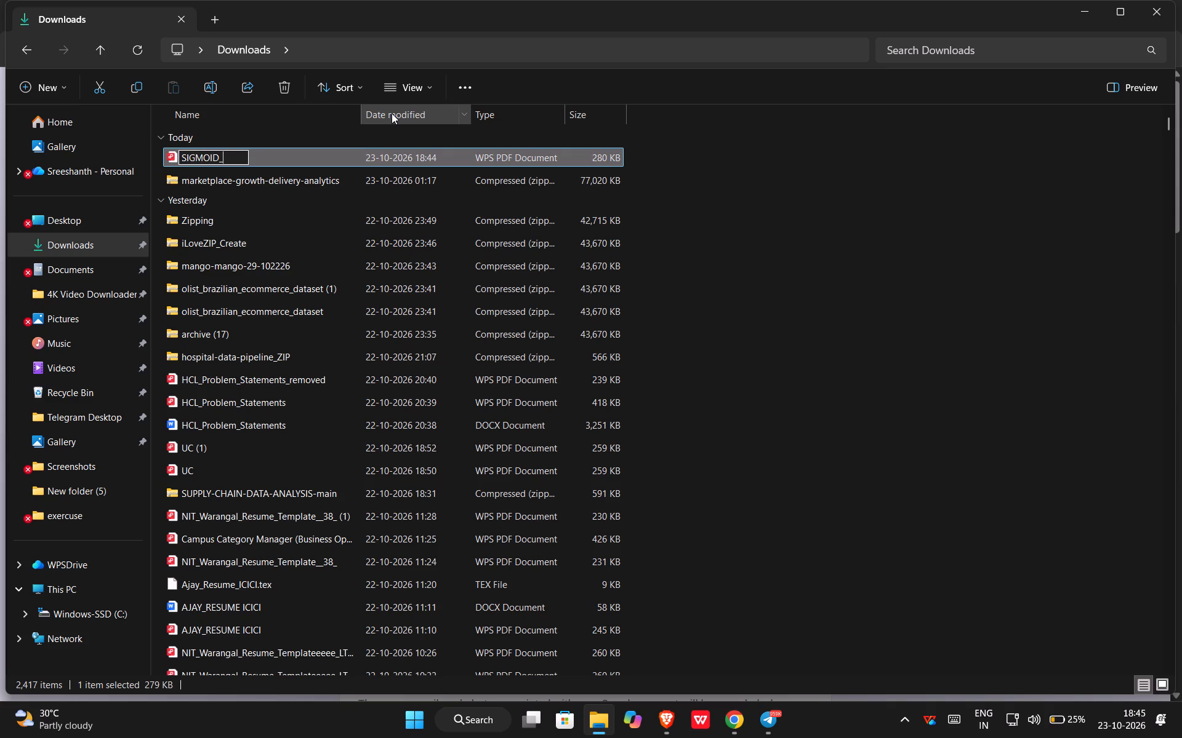
{"action": "type", "text": "B58_"}
{"action": "key", "text": "BackSpace"}
{"action": "key", "text": "Return"}
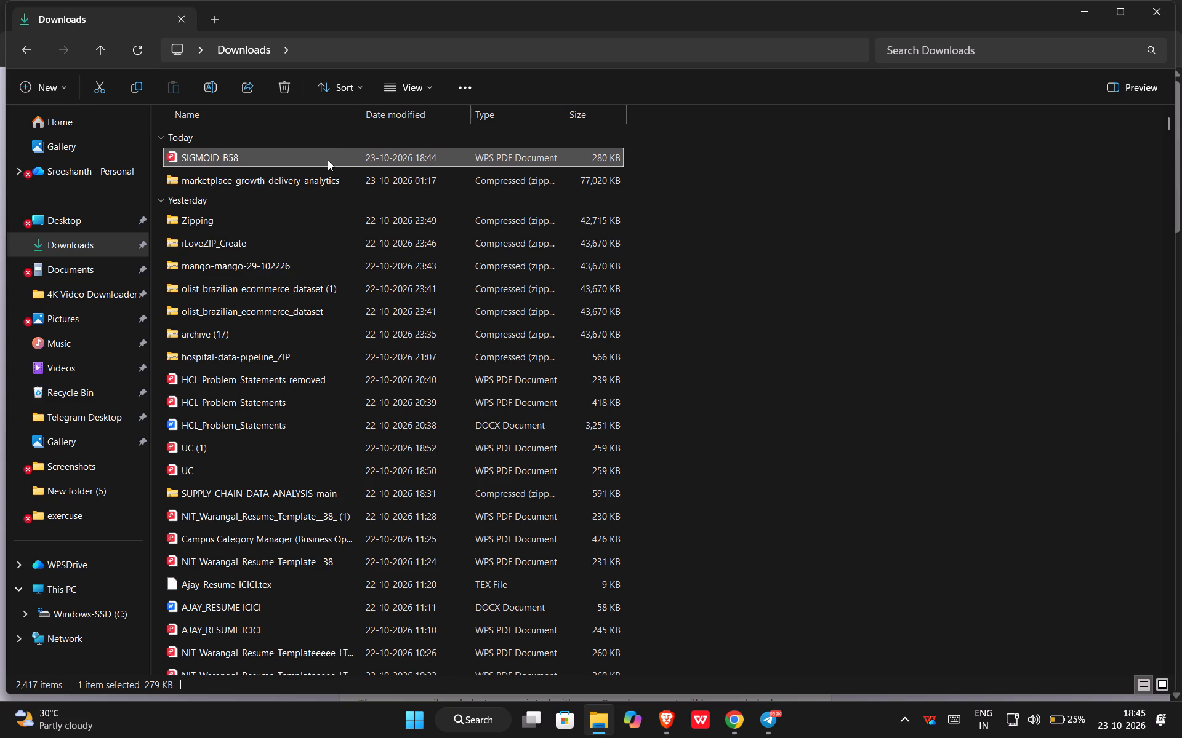
Open SIGMOID_B58.pdf in a new Chrome tab, review the resume down to Positions of Responsibility, and close it.
{"action": "left_click_drag", "start_coordinate": [310, 153], "coordinate": [726, 737]}
{"action": "left_click_drag", "start_coordinate": [726, 737], "coordinate": [927, 516]}
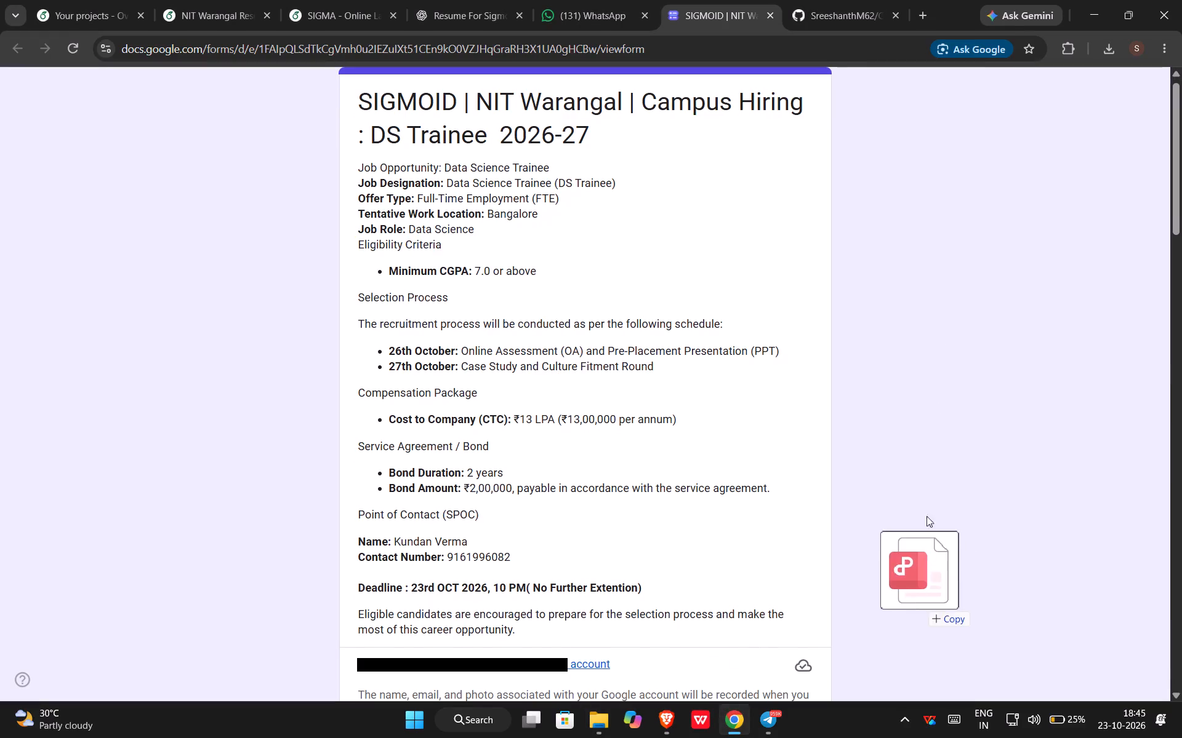
{"action": "left_click_drag", "start_coordinate": [927, 516], "coordinate": [954, 0]}
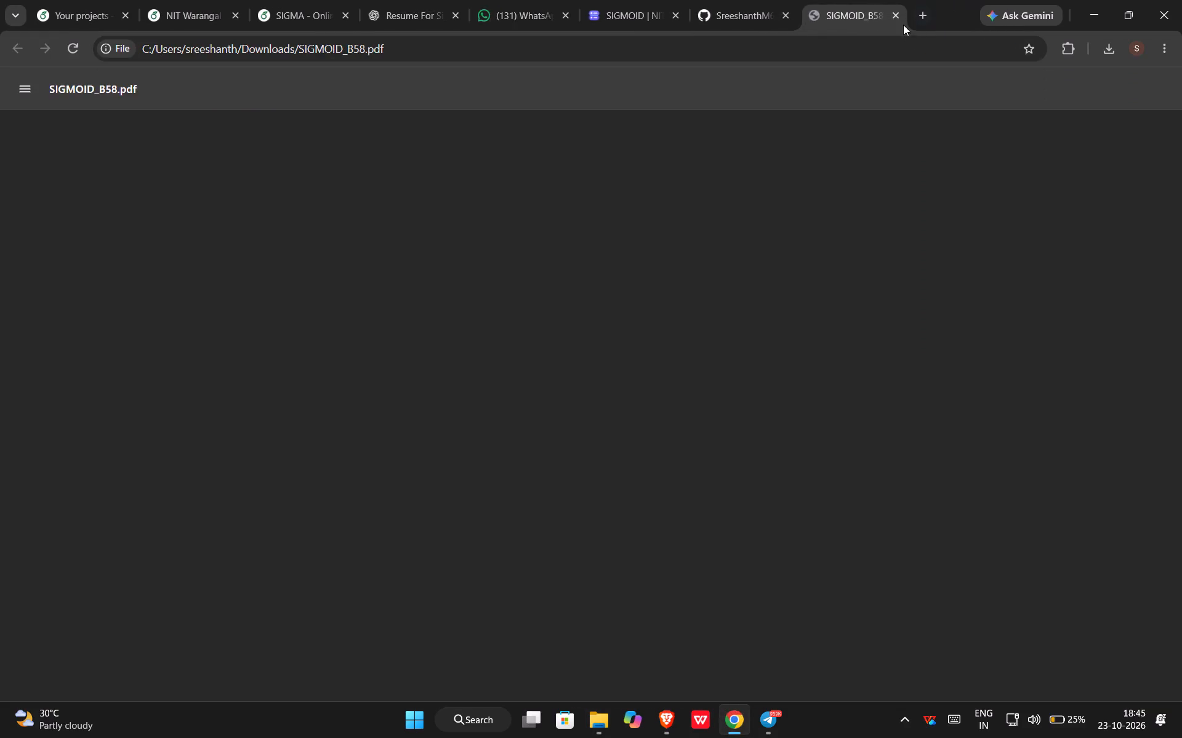
{"action": "scroll", "coordinate": [683, 416], "scroll_direction": "down", "scroll_amount": 6}
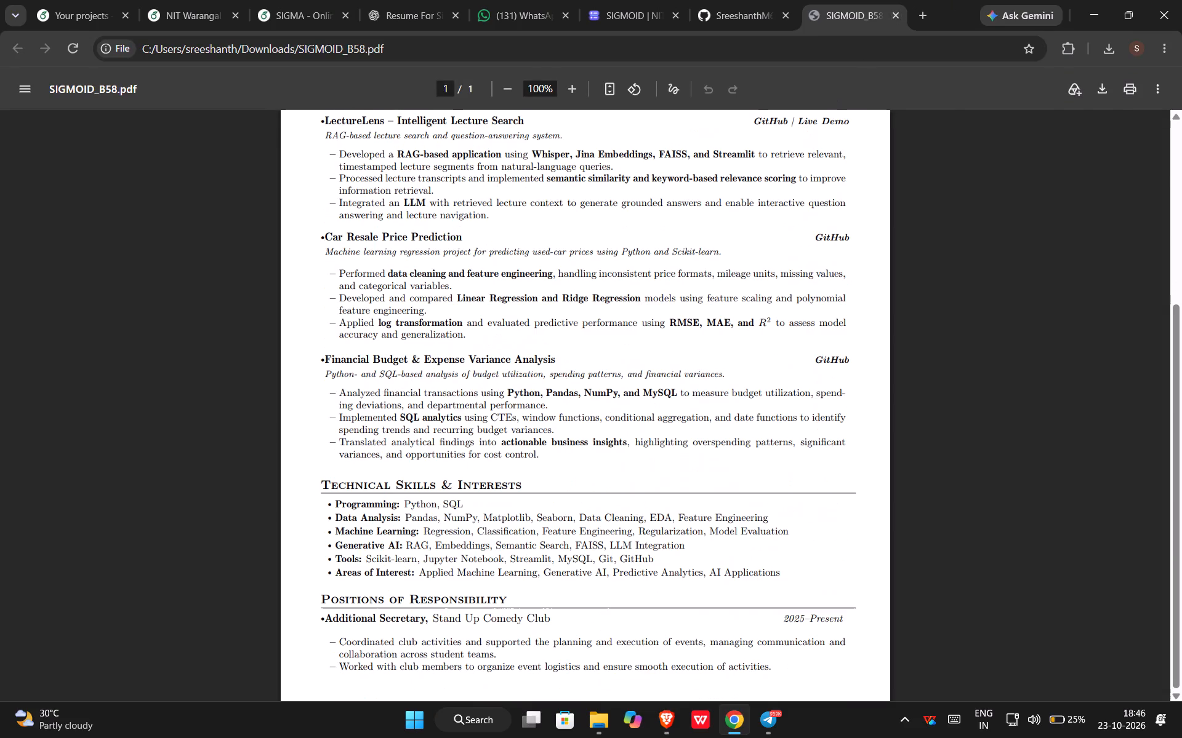
{"action": "key", "text": "ctrl+w"}
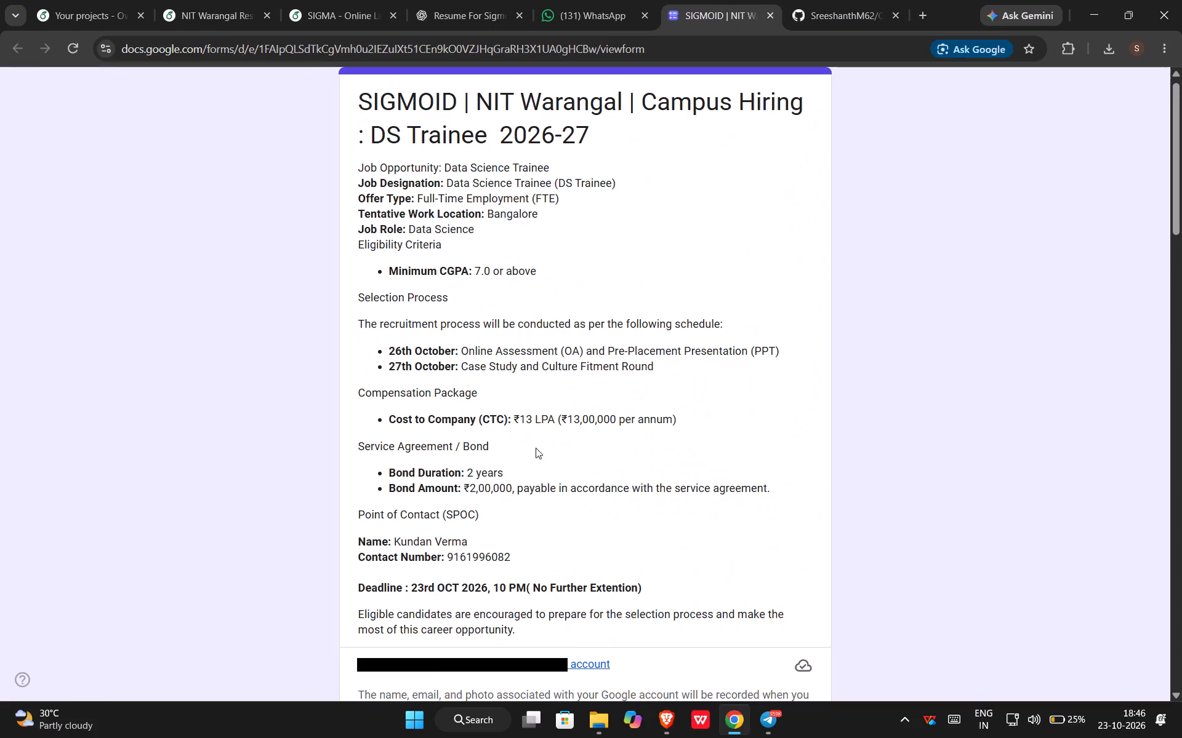
In the SIGMOID DS Trainee form, agree to record the account's email with the response.
{"action": "scroll", "coordinate": [536, 448], "scroll_direction": "down", "scroll_amount": 2}
{"action": "left_click", "coordinate": [370, 470]}
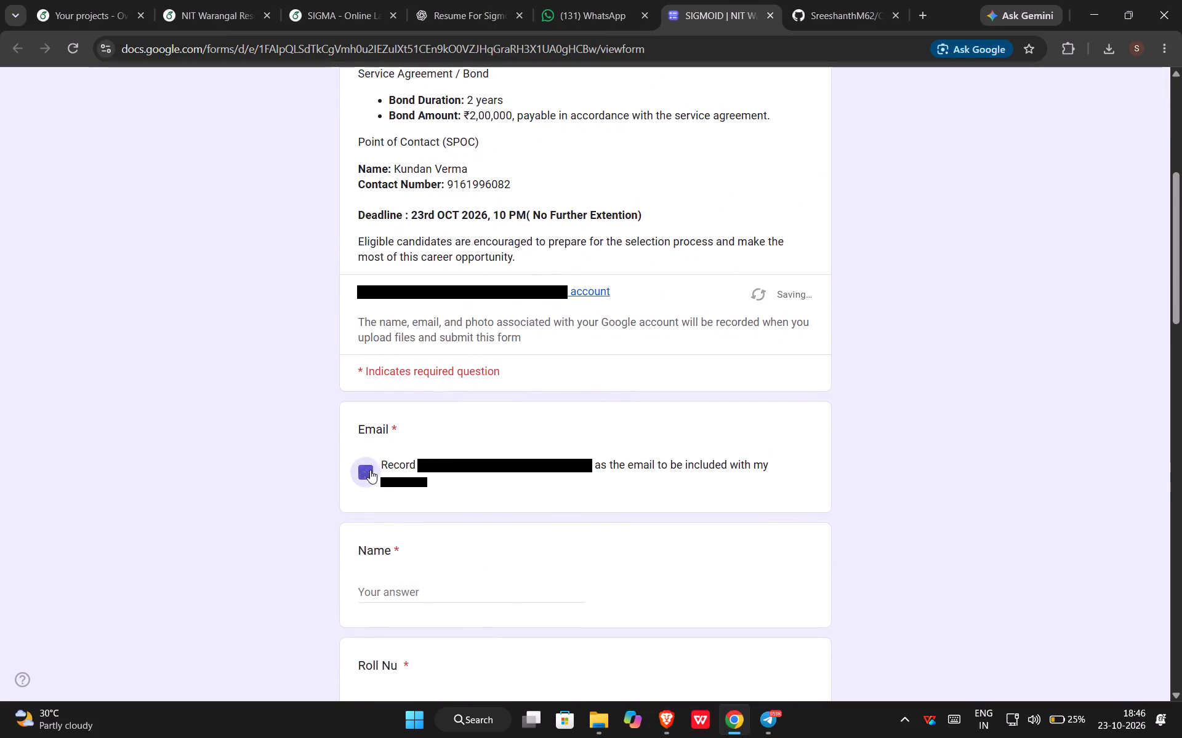
Enter the applicant's full name, in normal capitalisation, in the form's Name question.
{"action": "scroll", "coordinate": [370, 470], "scroll_direction": "down", "scroll_amount": 1}
{"action": "left_click", "coordinate": [378, 466]}
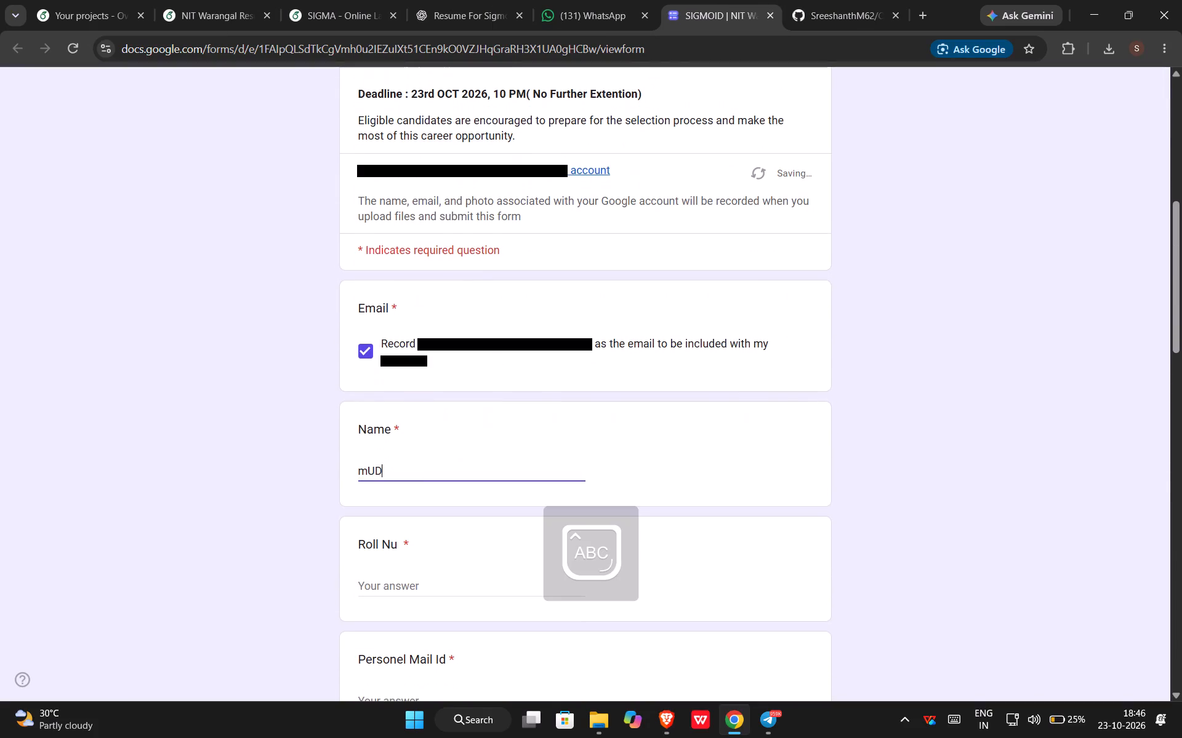
{"action": "key", "text": "BackSpace"}
{"action": "key", "text": "BackSpace"}
{"action": "key", "text": "BackSpace"}
{"action": "key", "text": "BackSpace"}
{"action": "key", "text": "BackSpace"}
{"action": "key", "text": "BackSpace"}
{"action": "key", "text": "BackSpace"}
{"action": "key", "text": "BackSpace"}
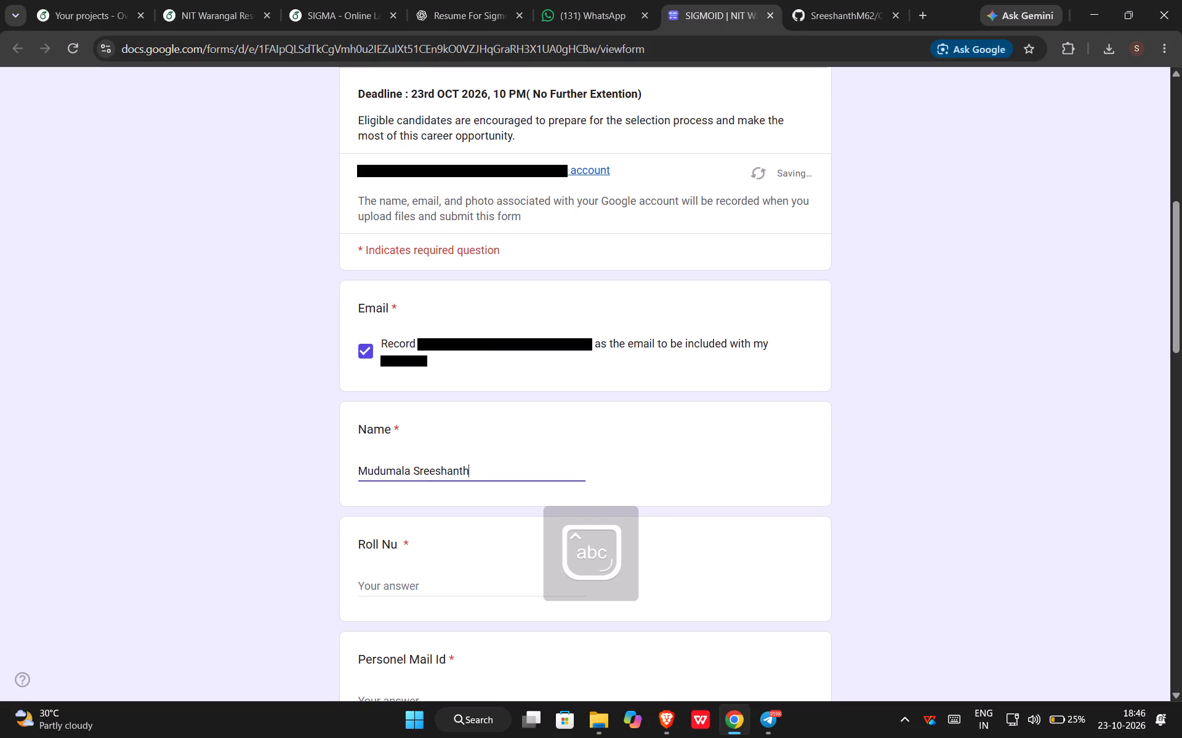
Enter the applicant's roll number in the Roll Nu question.
{"action": "scroll", "coordinate": [378, 466], "scroll_direction": "down", "scroll_amount": 2}
{"action": "left_click", "coordinate": [387, 397]}
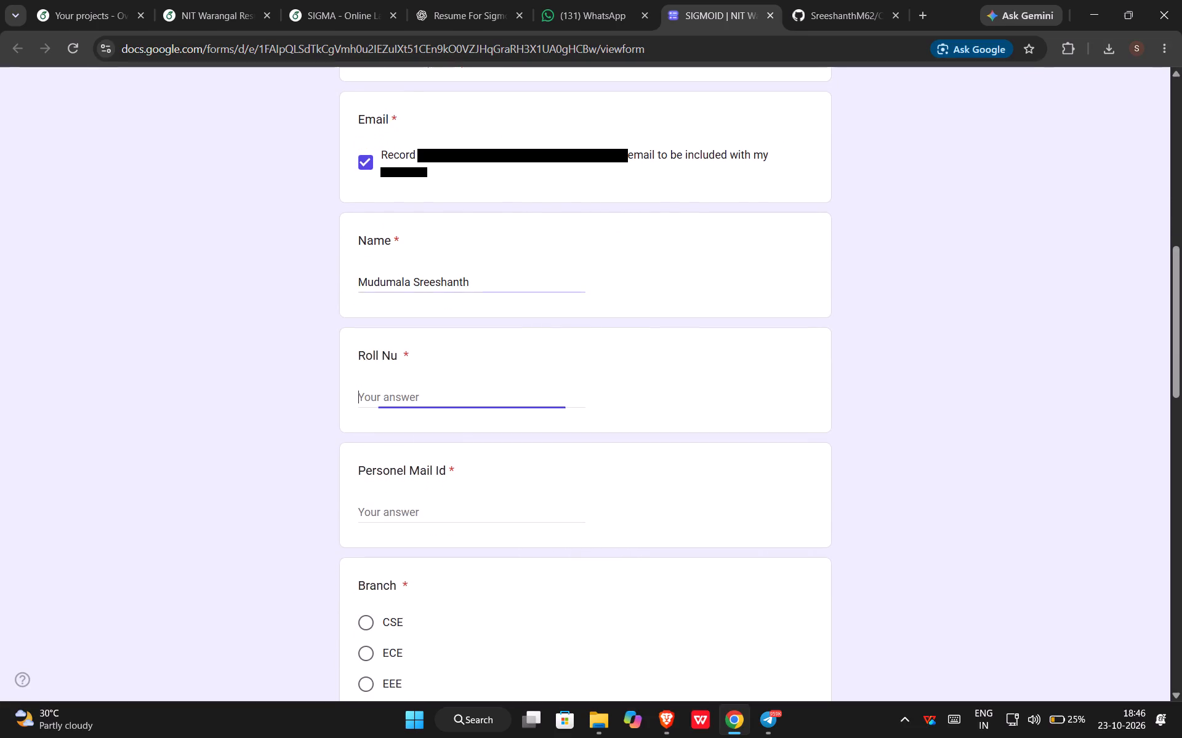
{"action": "type", "text": "23"}
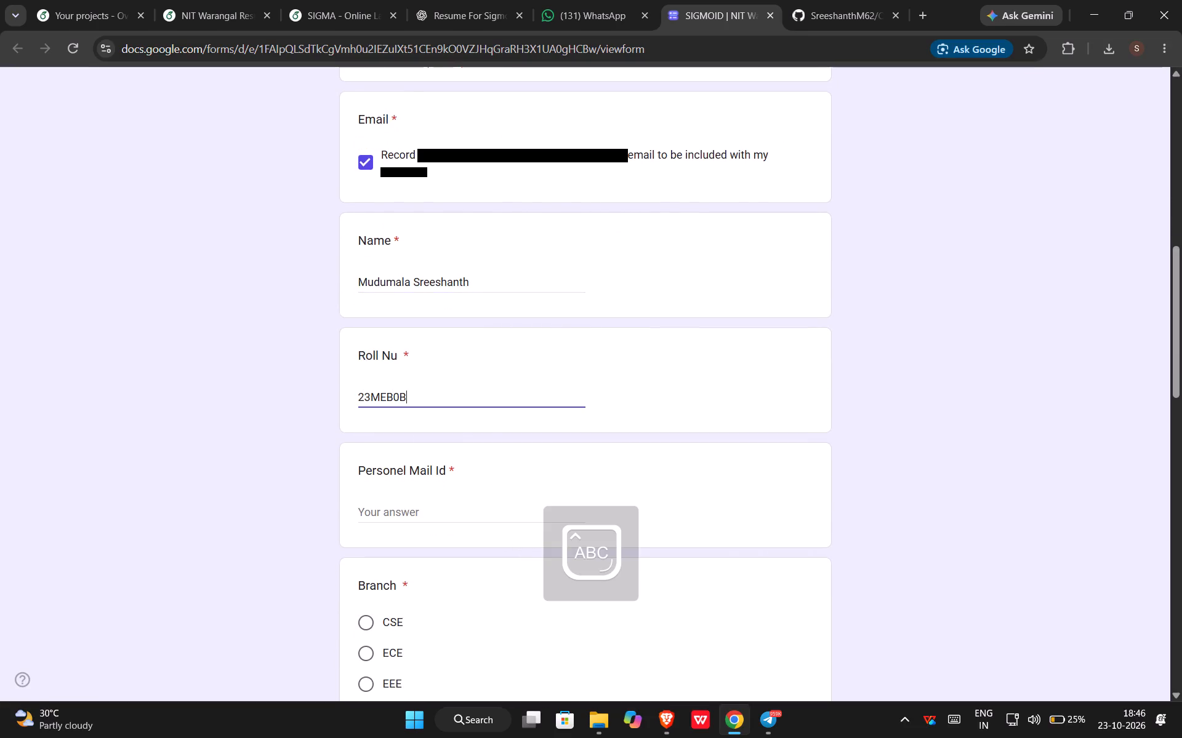
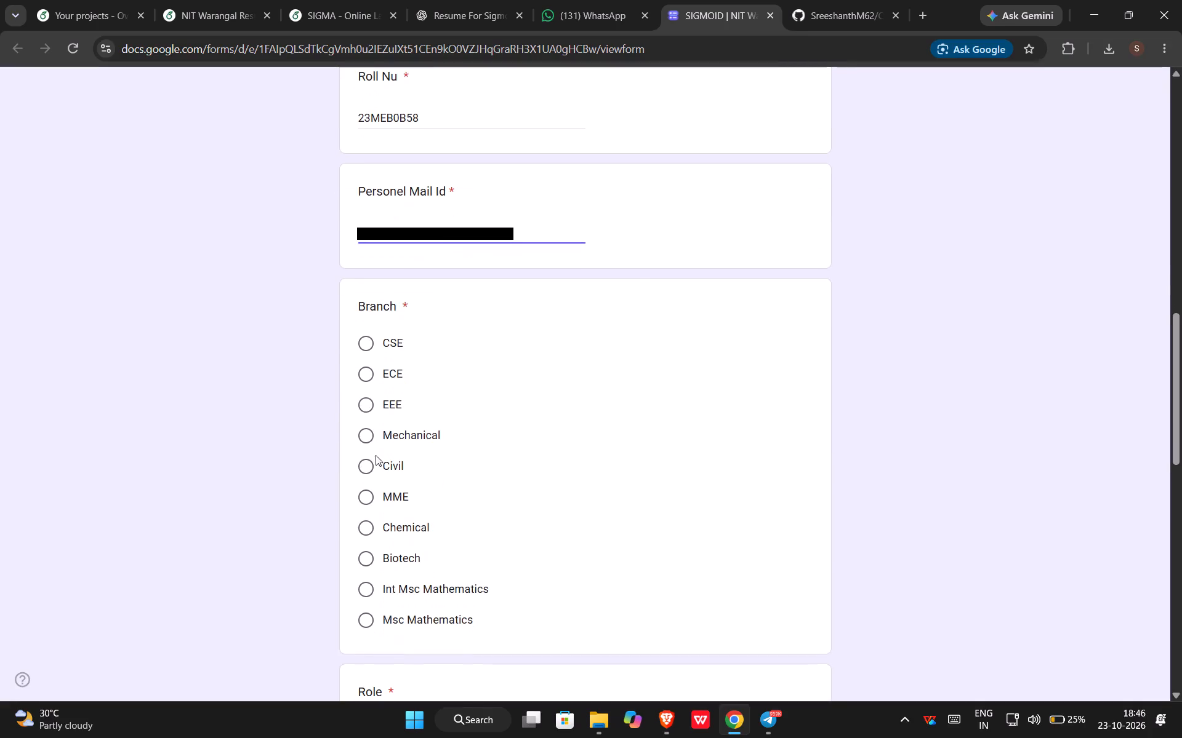
Choose Mechanical as the answer to the form's Branch question.
{"action": "left_click", "coordinate": [371, 439]}
{"action": "scroll", "coordinate": [371, 439], "scroll_direction": "down", "scroll_amount": 2}
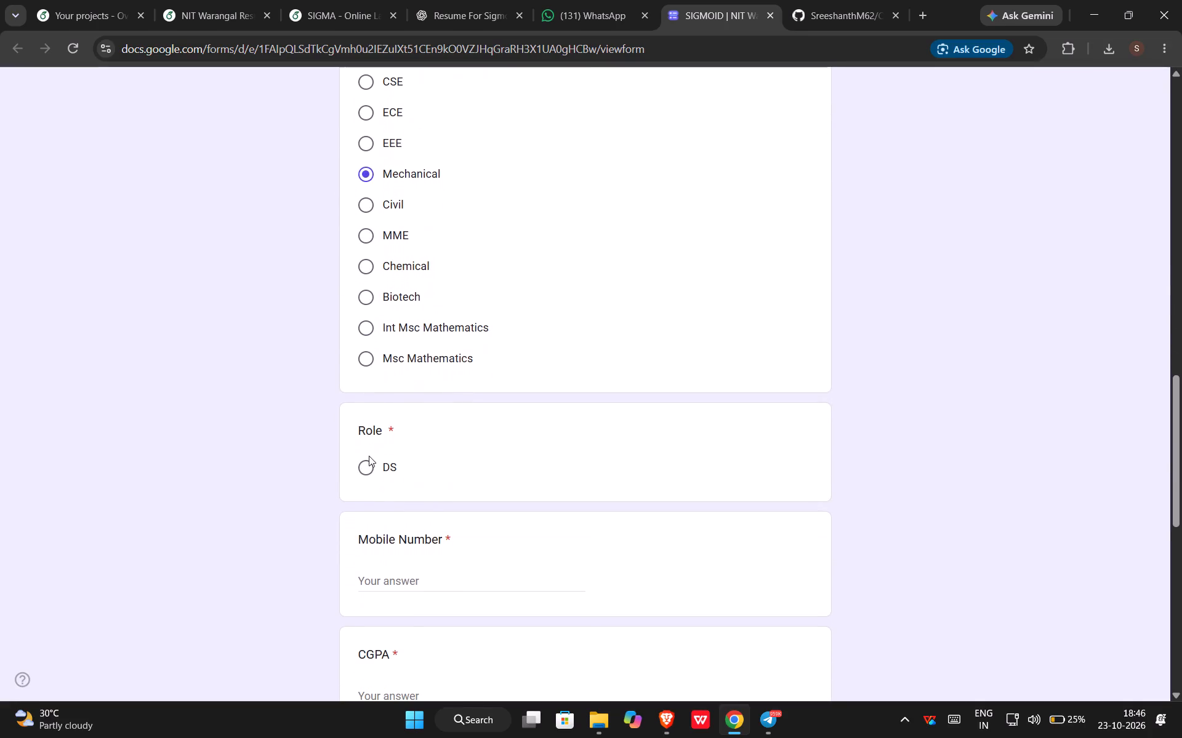
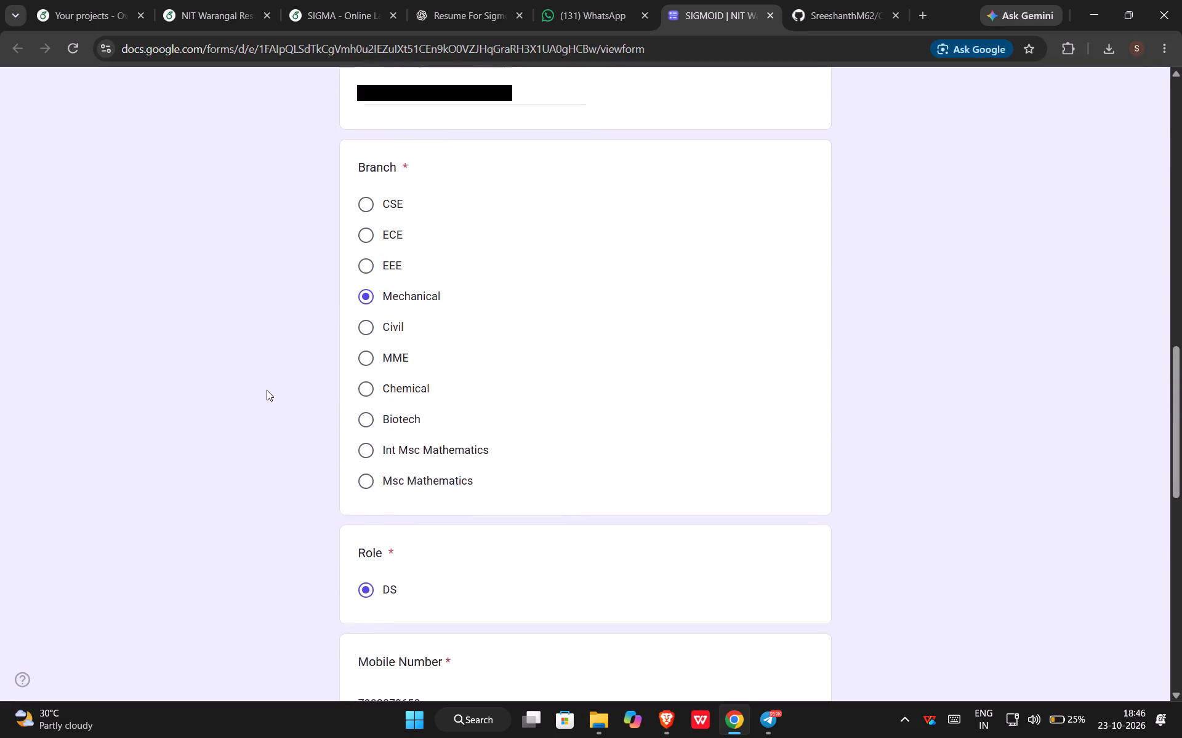
Fill in the academic scores: CGPA 6.96, 10th percentage 100 and 12th percentage 92.5.
{"action": "scroll", "coordinate": [267, 390], "scroll_direction": "down", "scroll_amount": 2}
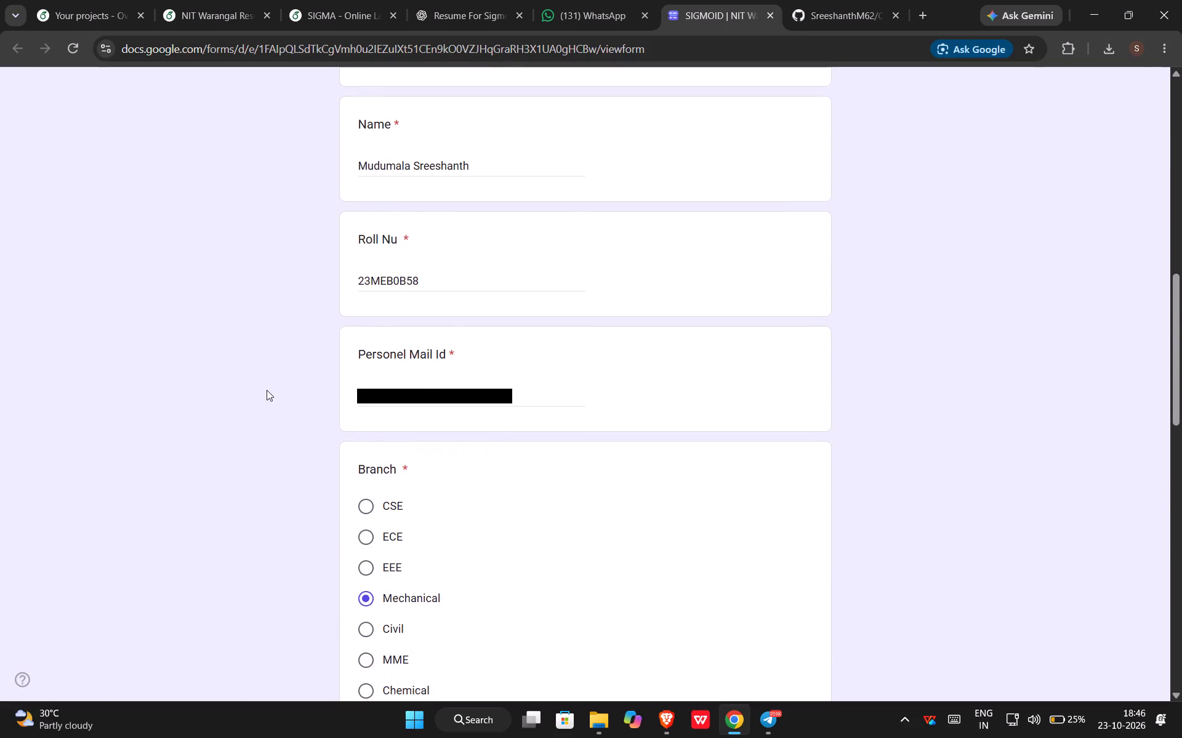
{"action": "scroll", "coordinate": [267, 390], "scroll_direction": "down", "scroll_amount": 3}
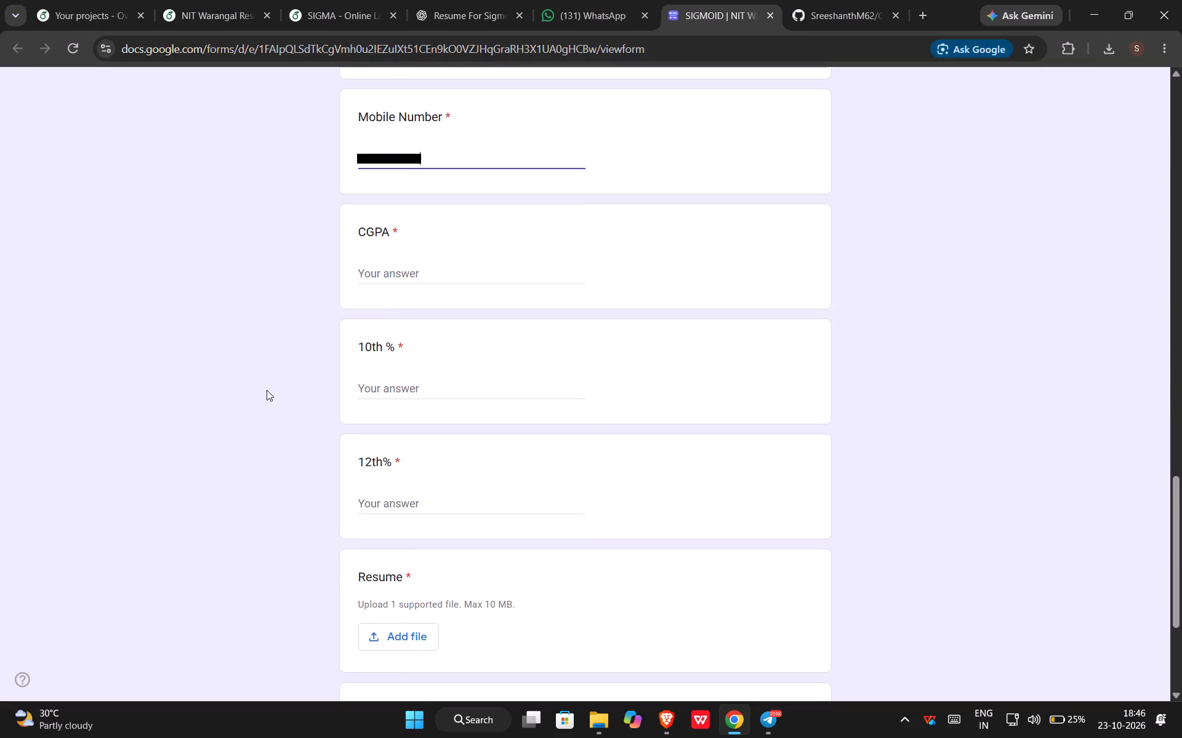
{"action": "left_click_drag", "start_coordinate": [440, 260], "coordinate": [438, 267]}
{"action": "left_click", "coordinate": [438, 267]}
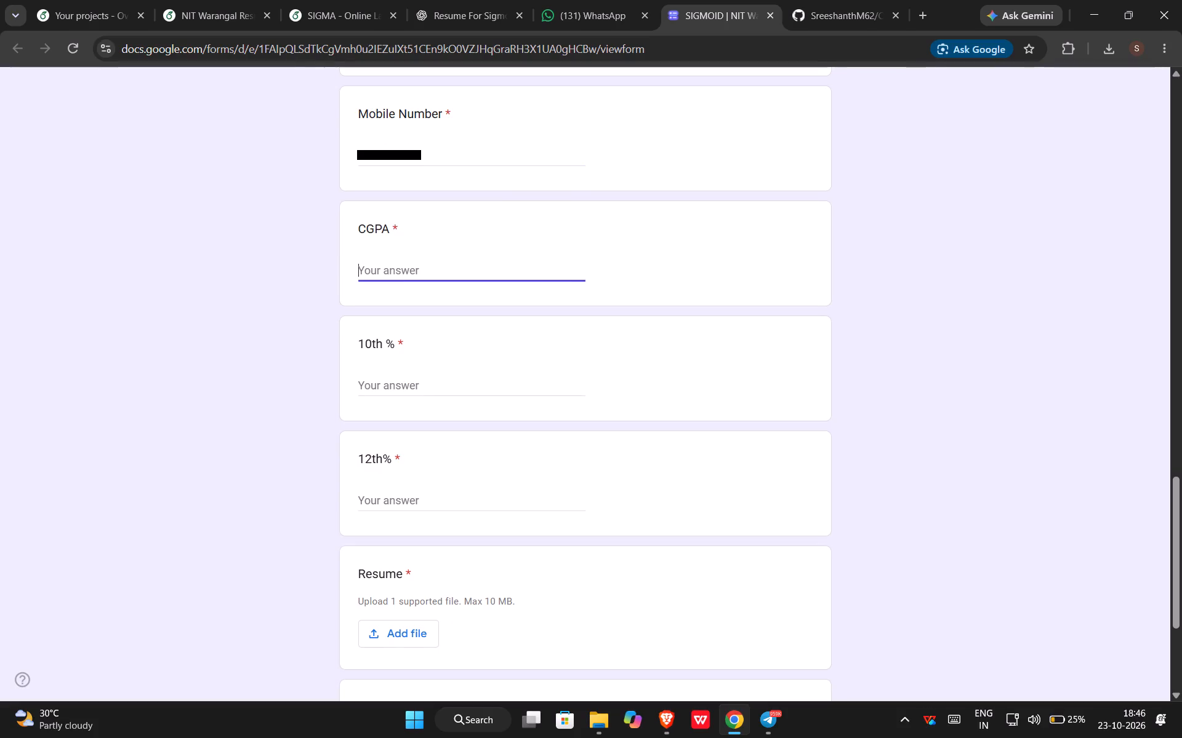
{"action": "type", "text": "6.96"}
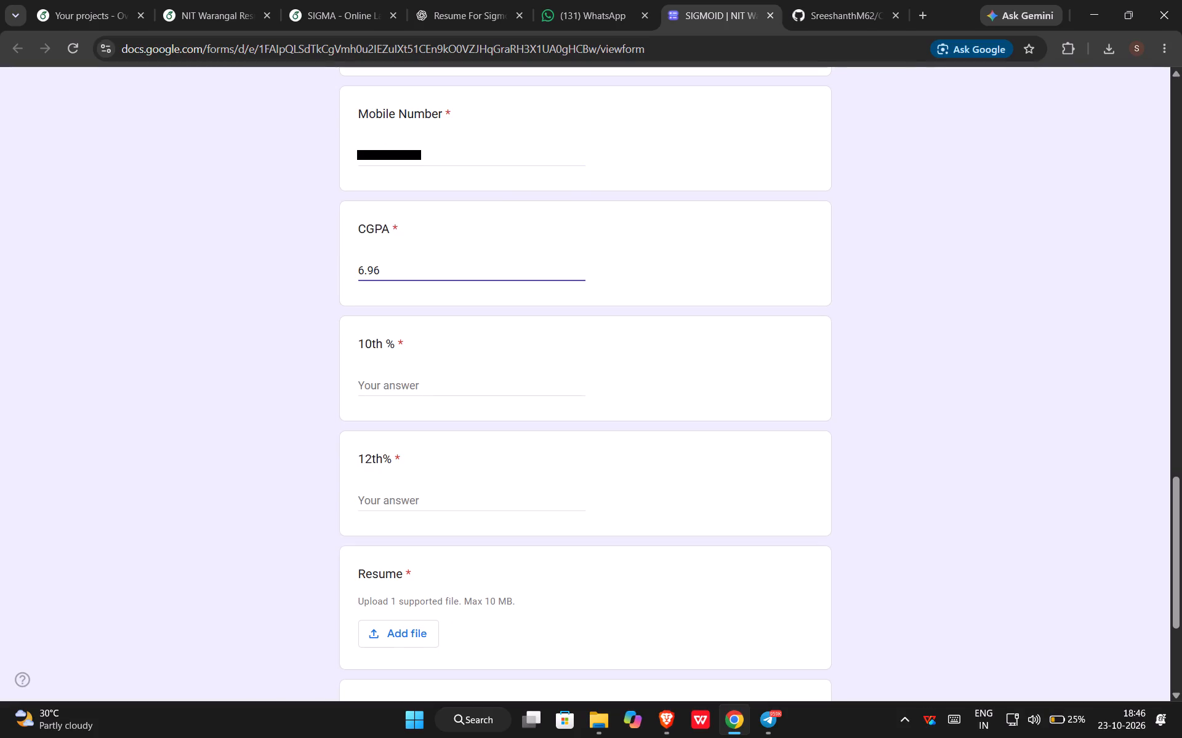
{"action": "left_click", "coordinate": [394, 383]}
{"action": "type", "text": "100"}
{"action": "left_click", "coordinate": [396, 499]}
{"action": "type", "text": "92.5"}
Answer Yes to the Accepting Service Bond question.
{"action": "scroll", "coordinate": [396, 499], "scroll_direction": "down", "scroll_amount": 6}
{"action": "left_click", "coordinate": [372, 504]}
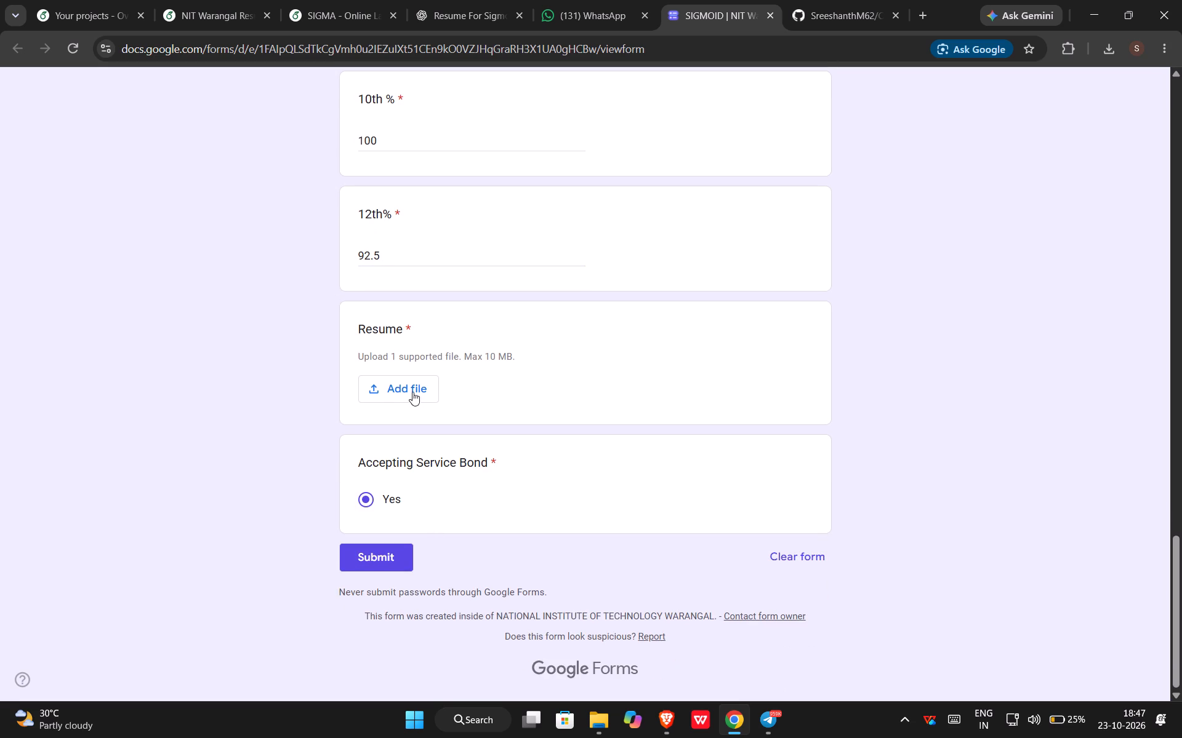
Upload SIGMOID_B58.pdf from the file explorer as the answer to the form's Resume question.
{"action": "left_click", "coordinate": [414, 387]}
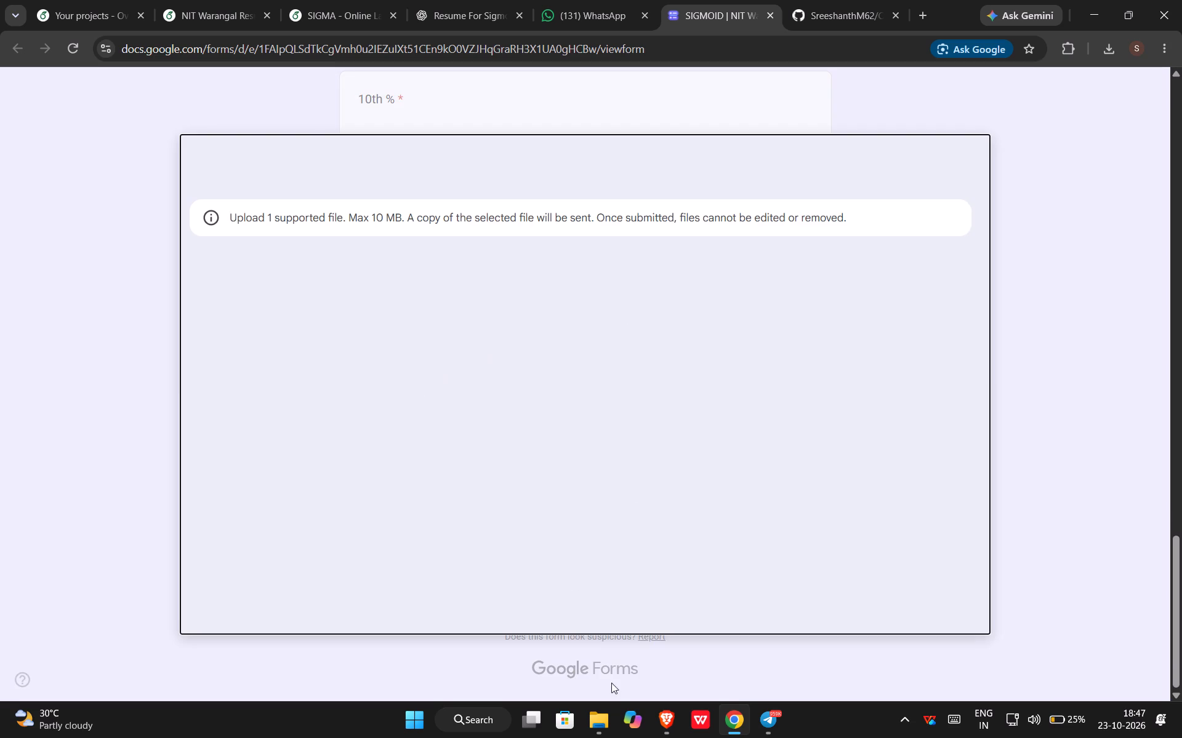
{"action": "left_click", "coordinate": [603, 729]}
{"action": "left_click_drag", "start_coordinate": [283, 153], "coordinate": [701, 664]}
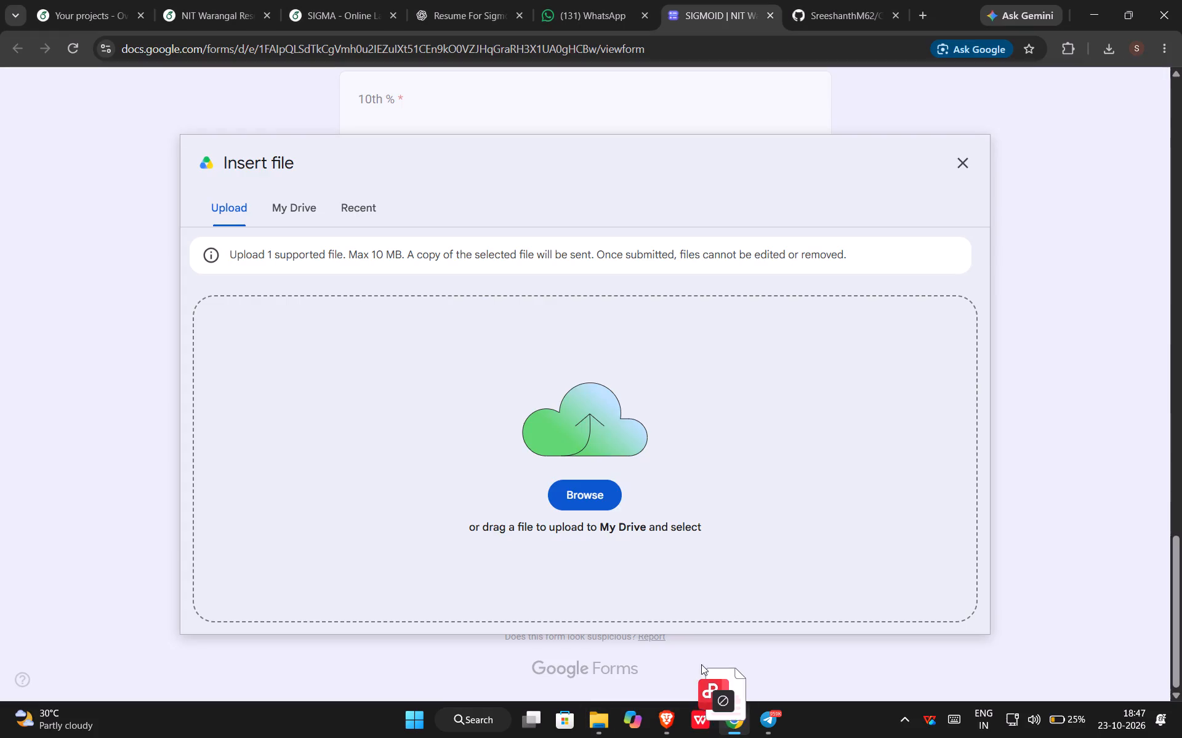
{"action": "left_click_drag", "start_coordinate": [701, 664], "coordinate": [544, 415]}
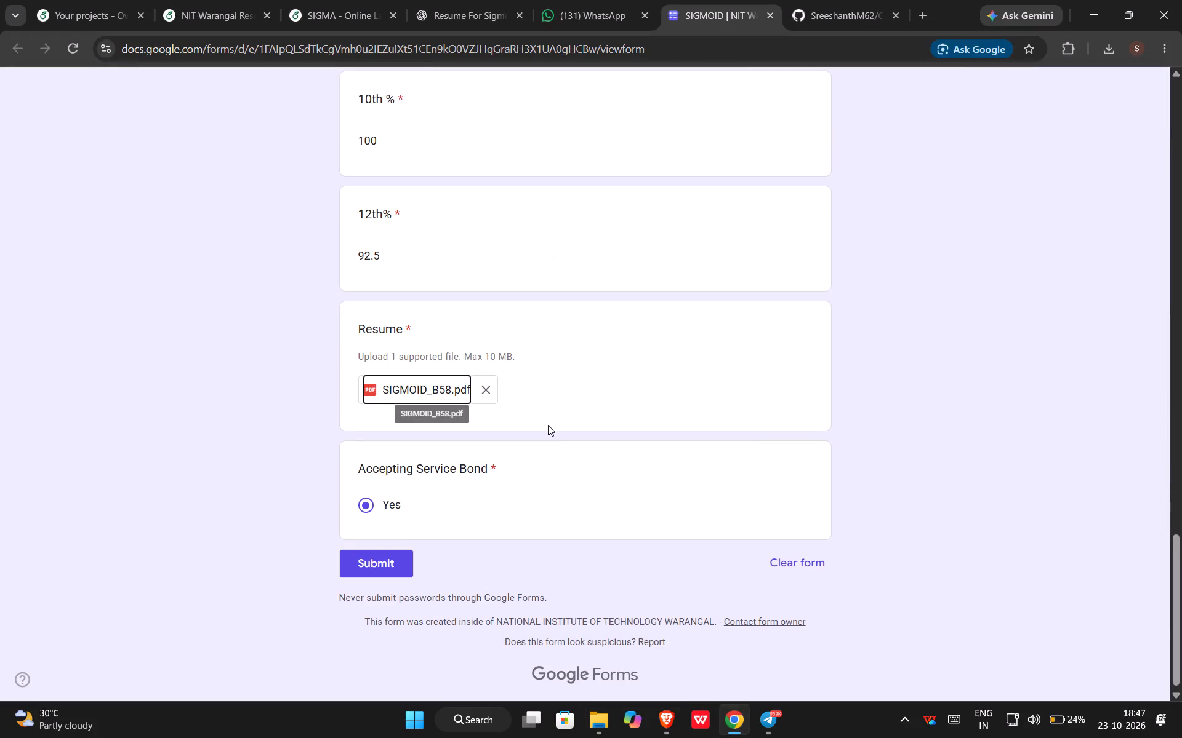
Review the whole form from the job description through the personal details, scores, attached resume and bond answer.
{"action": "scroll", "coordinate": [548, 425], "scroll_direction": "up", "scroll_amount": 9}
{"action": "scroll", "coordinate": [548, 425], "scroll_direction": "down", "scroll_amount": 5}
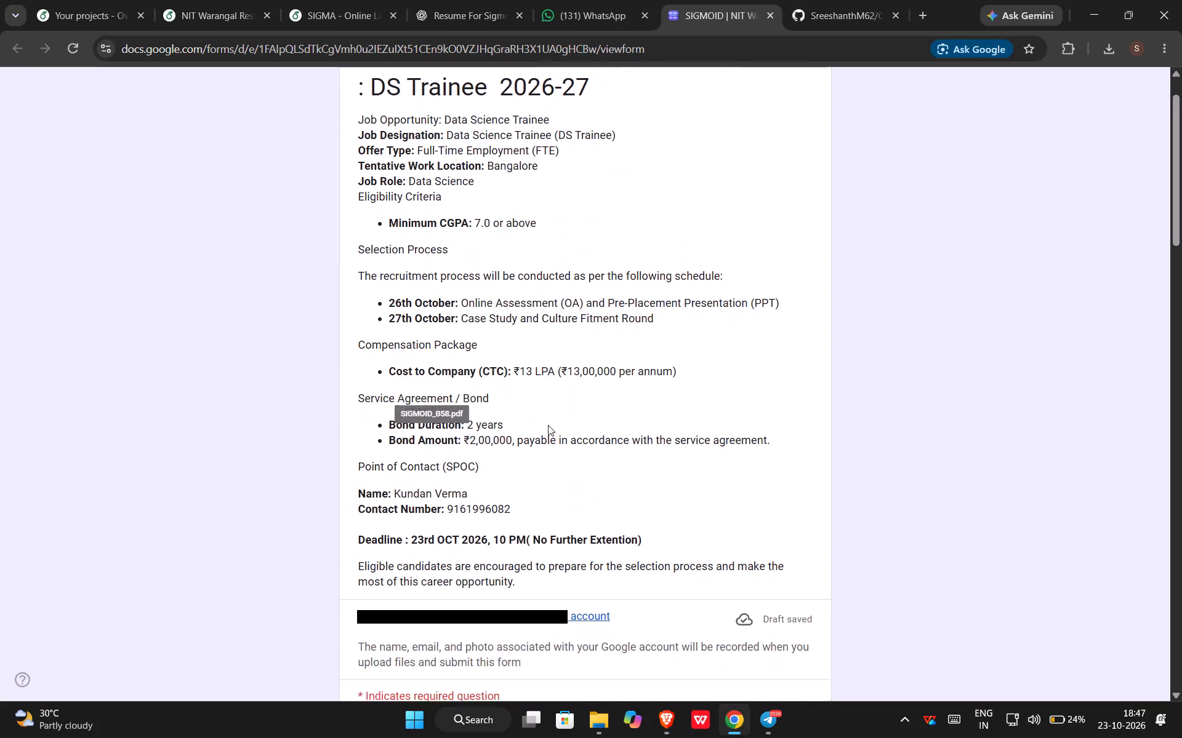
{"action": "scroll", "coordinate": [548, 425], "scroll_direction": "down", "scroll_amount": 4}
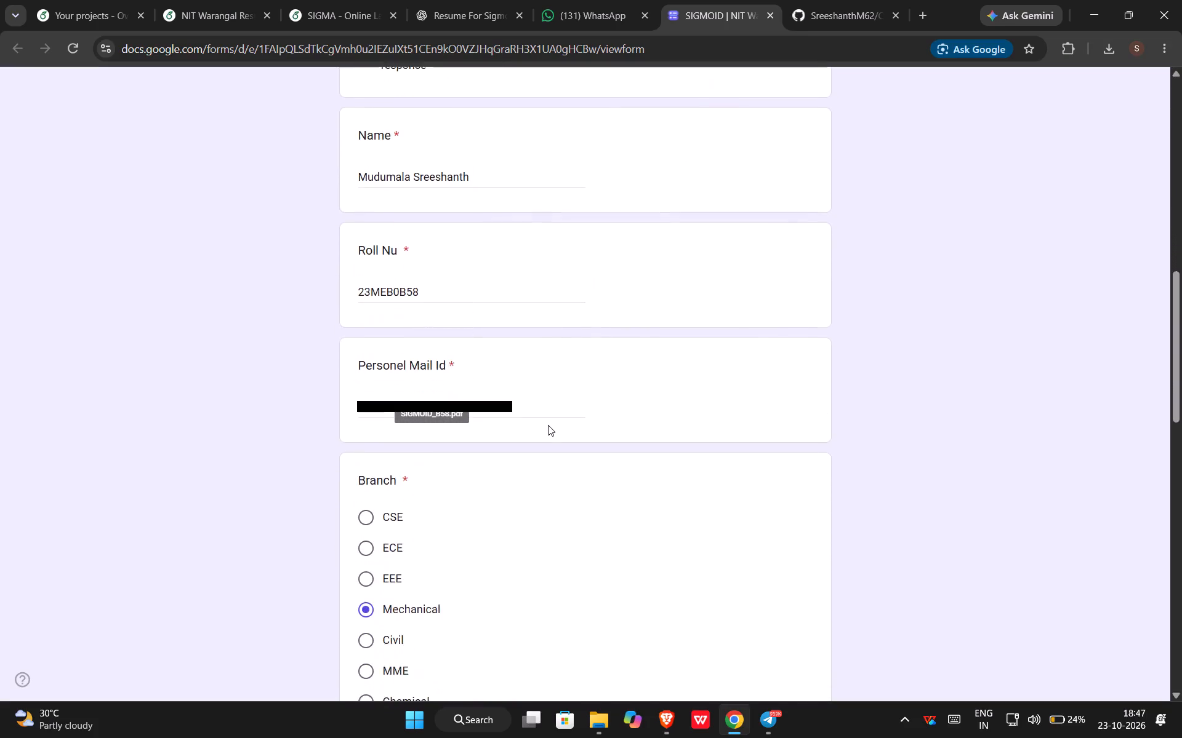
{"action": "scroll", "coordinate": [548, 425], "scroll_direction": "down", "scroll_amount": 3}
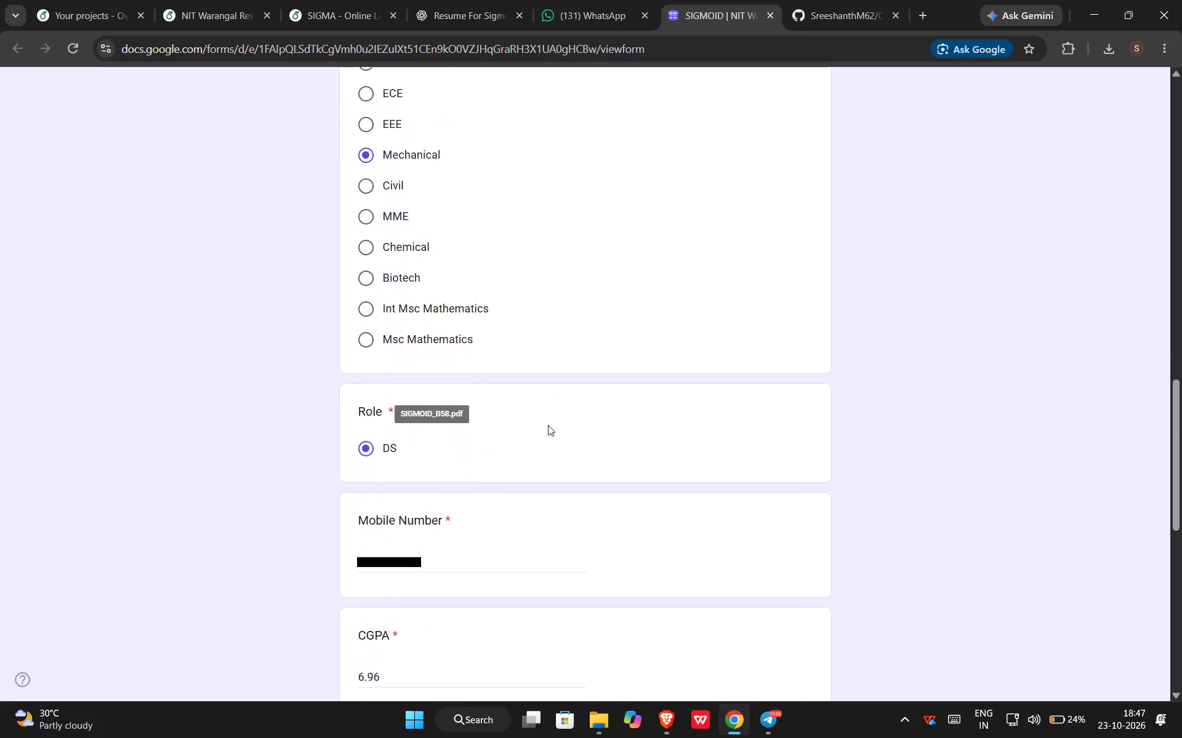
{"action": "scroll", "coordinate": [548, 425], "scroll_direction": "down", "scroll_amount": 3}
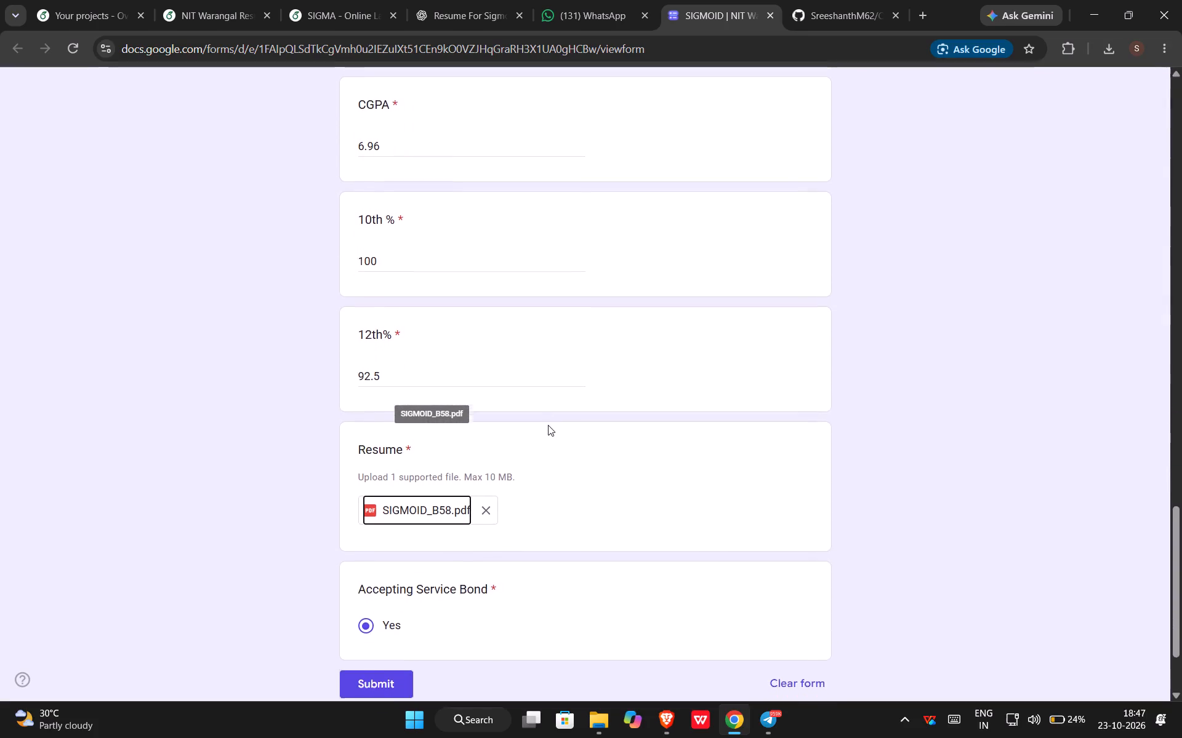
{"action": "scroll", "coordinate": [548, 425], "scroll_direction": "down", "scroll_amount": 1}
{"action": "left_click", "coordinate": [488, 552]}
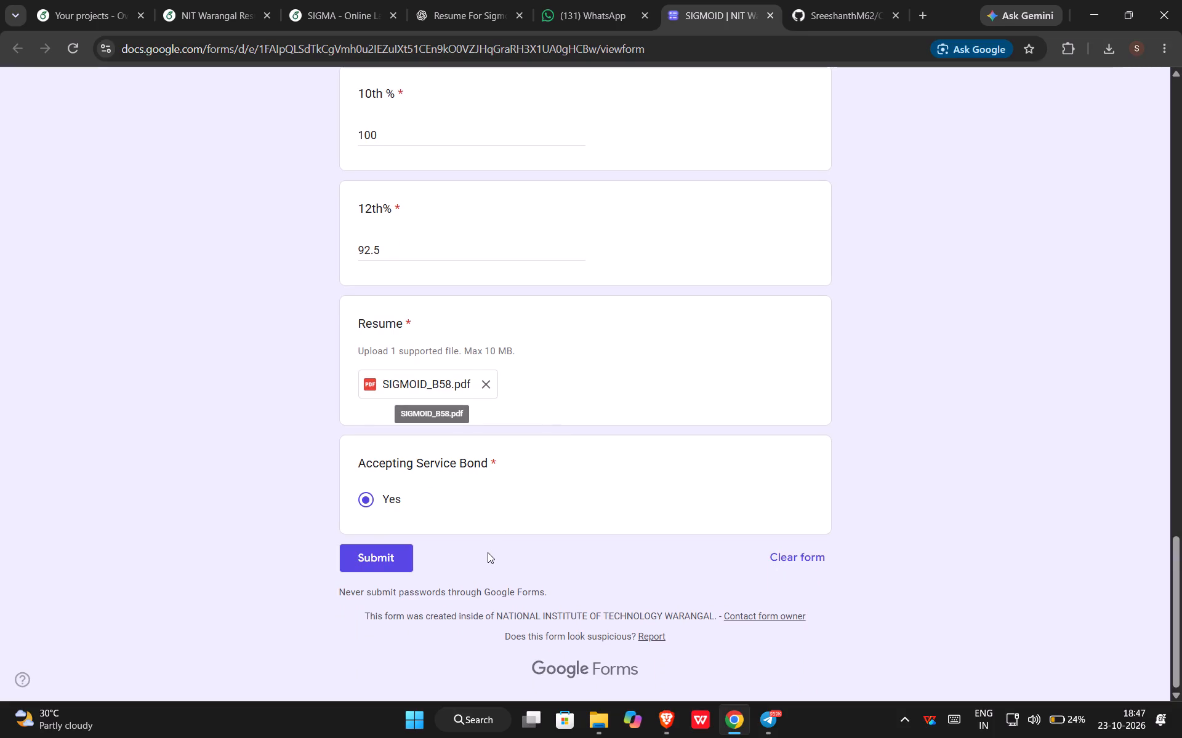
{"action": "scroll", "coordinate": [488, 552], "scroll_direction": "down", "scroll_amount": 1}
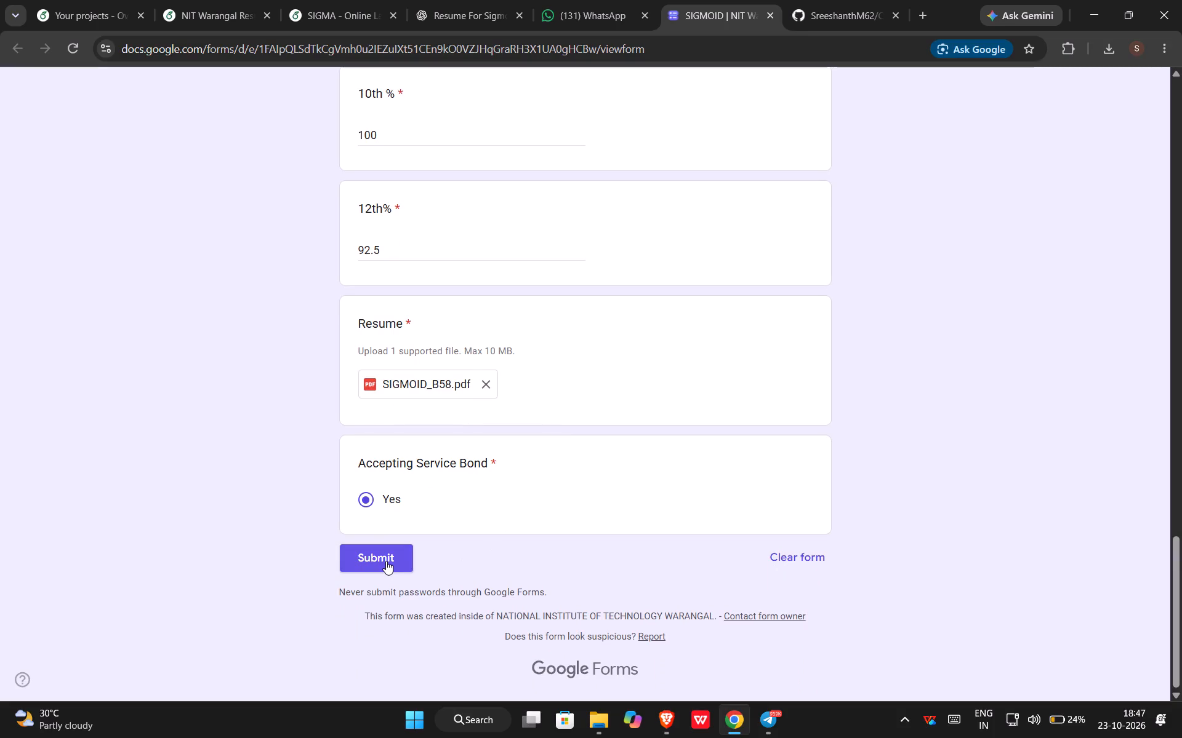
Submit the completed DS Trainee application form.
{"action": "left_click", "coordinate": [386, 561]}
{"action": "scroll", "coordinate": [471, 553], "scroll_direction": "up", "scroll_amount": 2}
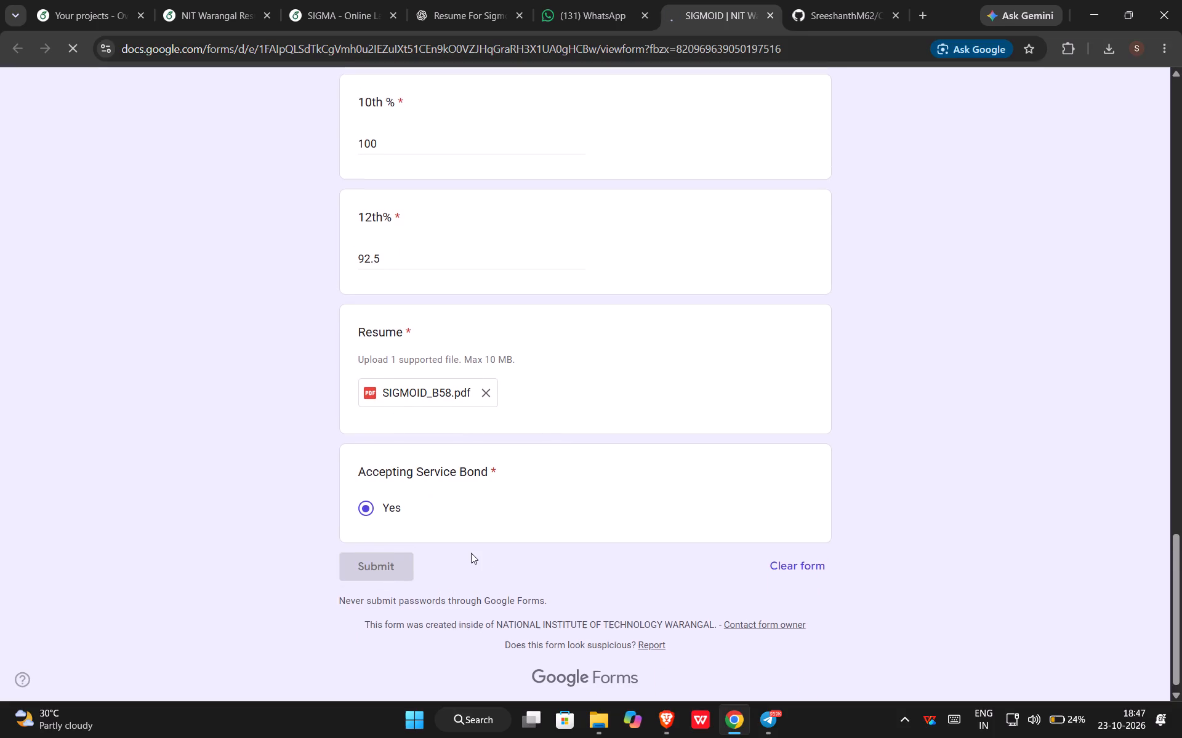
{"action": "scroll", "coordinate": [471, 553], "scroll_direction": "up", "scroll_amount": 8}
{"action": "scroll", "coordinate": [471, 553], "scroll_direction": "down", "scroll_amount": 2}
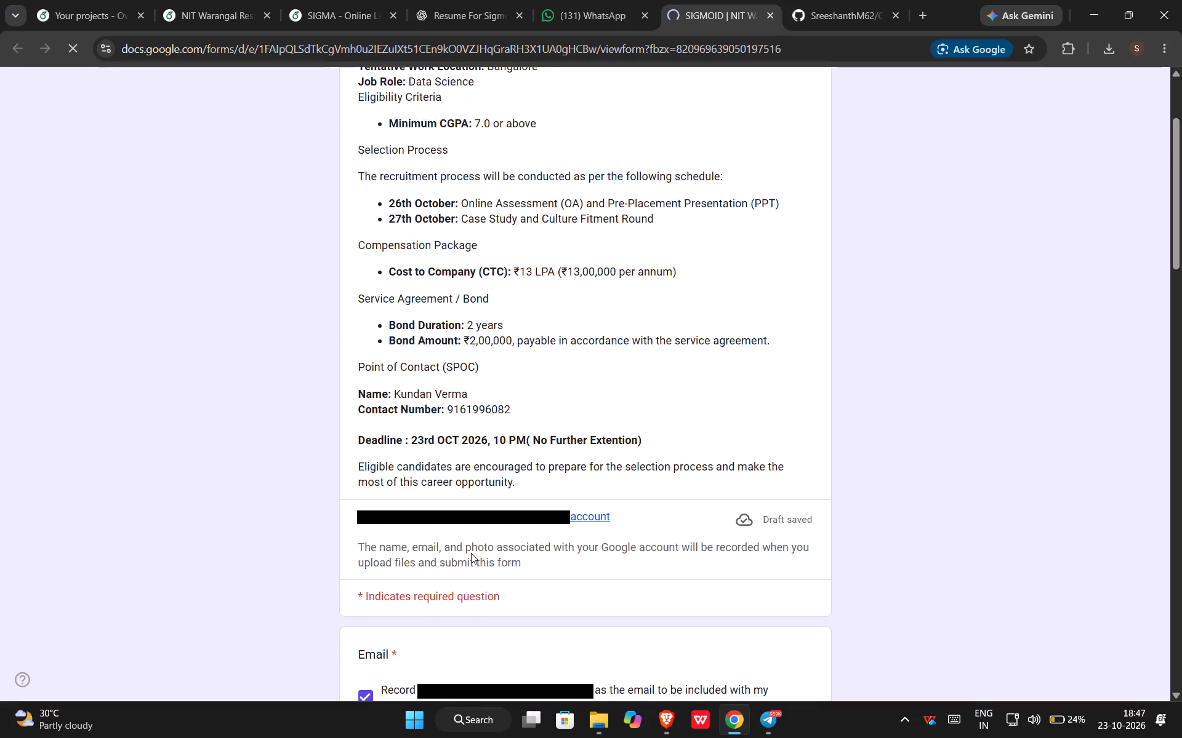
{"action": "scroll", "coordinate": [471, 553], "scroll_direction": "down", "scroll_amount": 7}
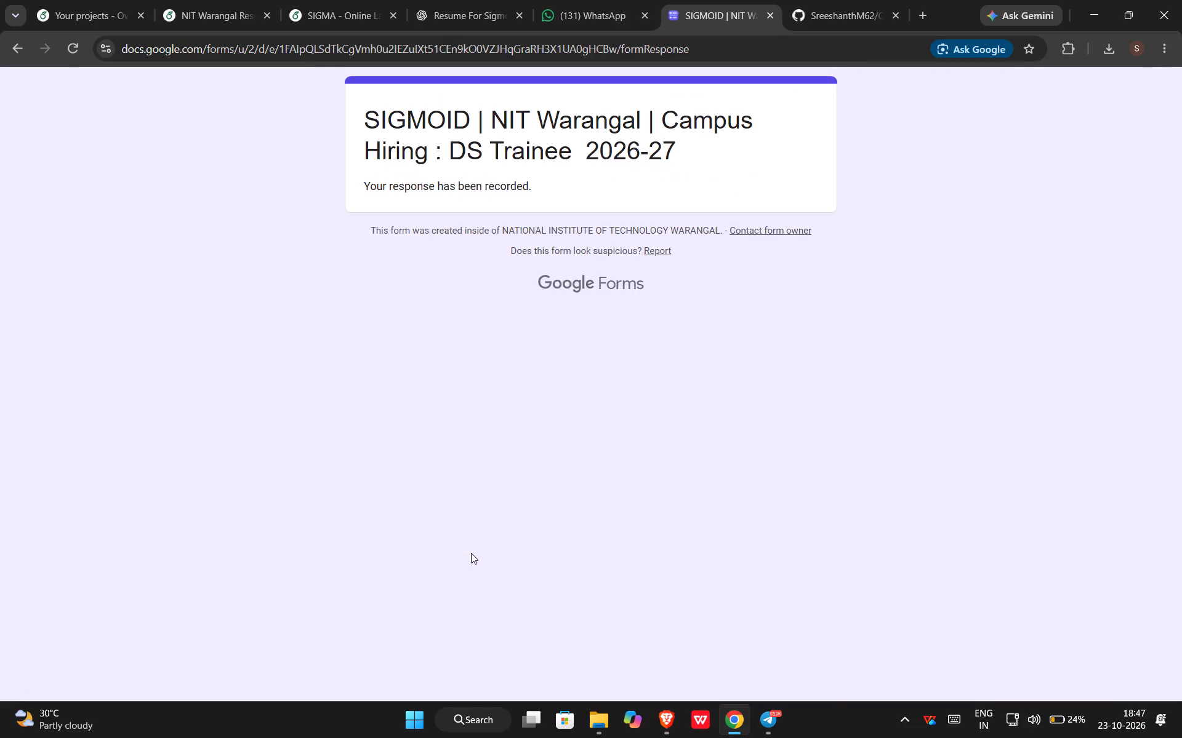